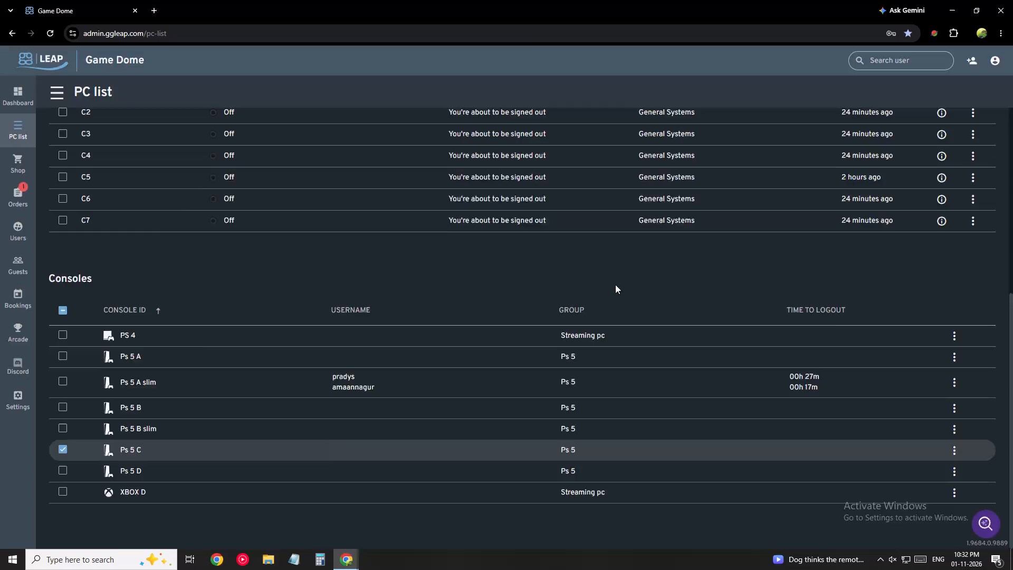
In the GD VIMAN MNAGAR spreadsheet, copy the previous day's cash denomination table into the current day's block starting at cell G26162.
key(alt+Tab)
scroll(385, 284, up, 8)
drag(416, 328, 261, 227)
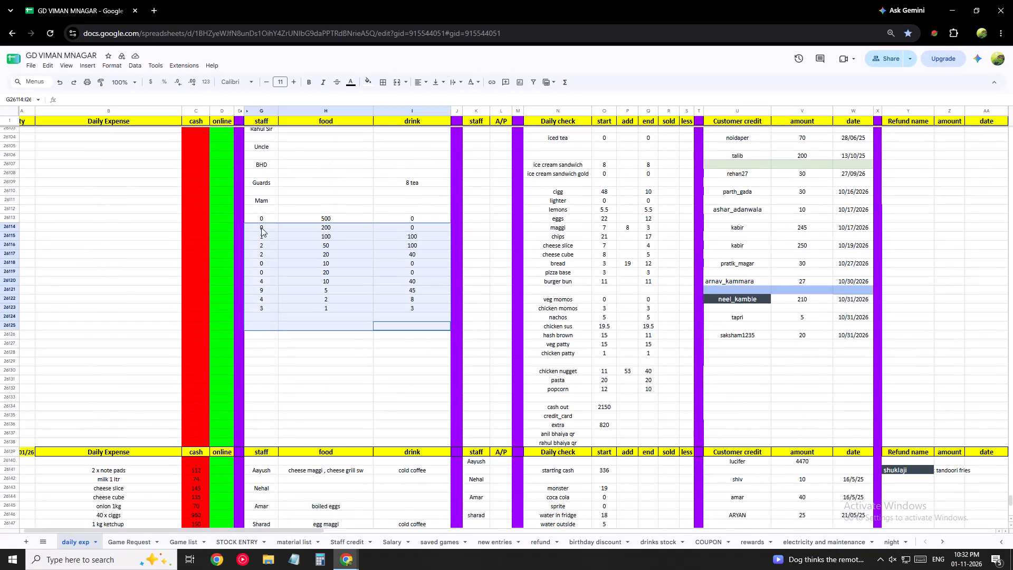
drag(261, 227, 261, 223)
key(ctrl+c)
scroll(260, 365, down, 8)
click(263, 236)
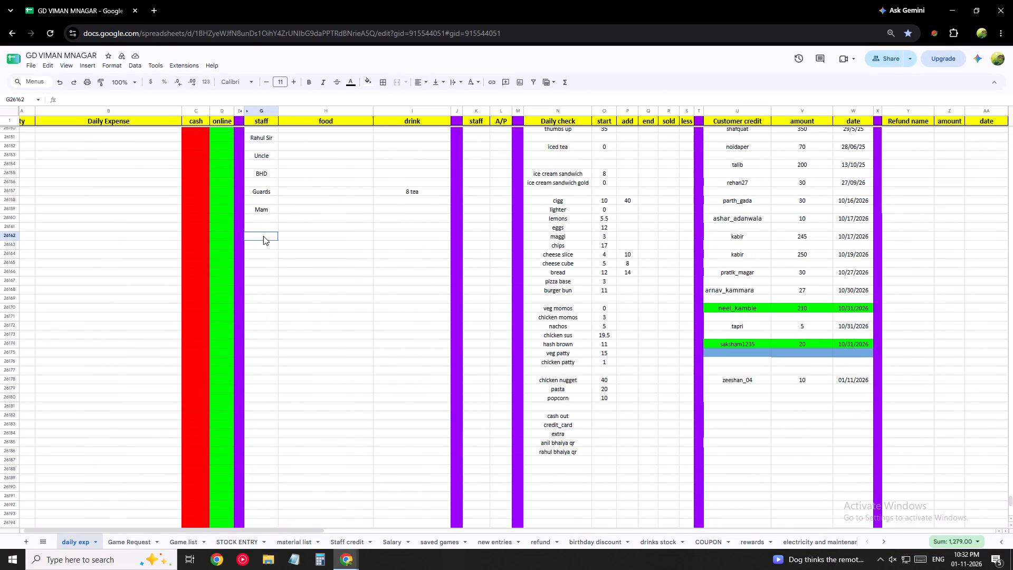
key(ctrl+v)
Clear the old counts in the staff column beside the pasted denominations, keeping the denominations and total formulas.
drag(266, 367, 265, 233)
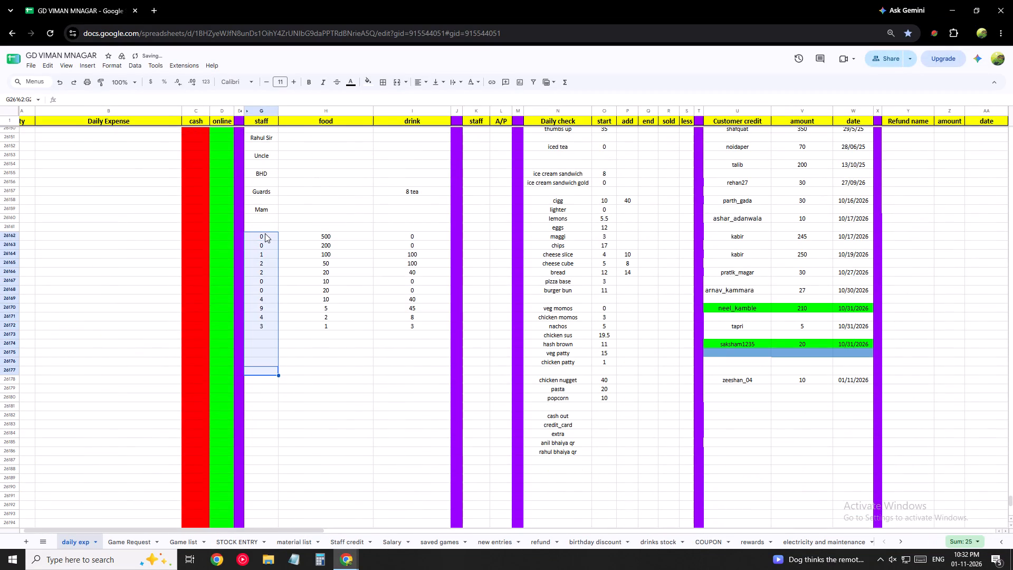
key(Delete)
key(Delete)
Enter the new cash counts in the staff column, starting with 3 for the 500 denomination.
click(259, 235)
key(3)
key(Return)
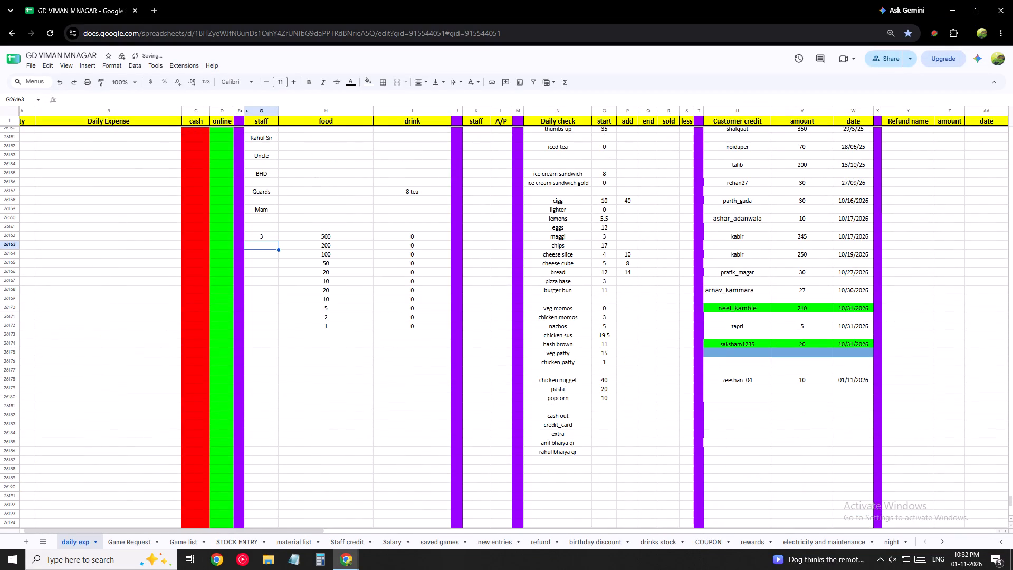
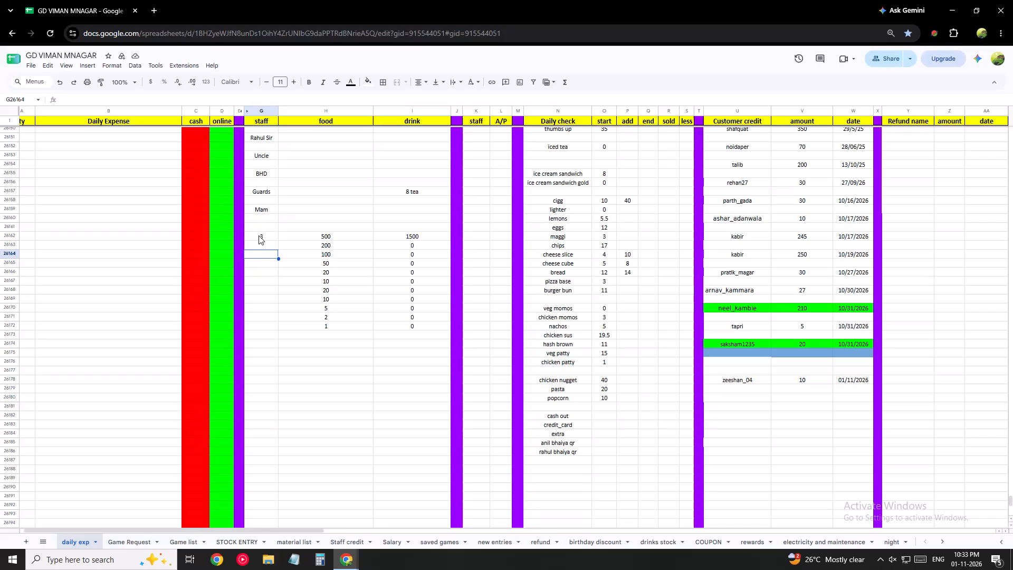
Enter staff-column cash counts of 5 for the 100, 0 for the 200 and 2 for the 50 denomination.
key(5)
key(Return)
key(Up)
key(Up)
key(0)
key(Return)
key(Down)
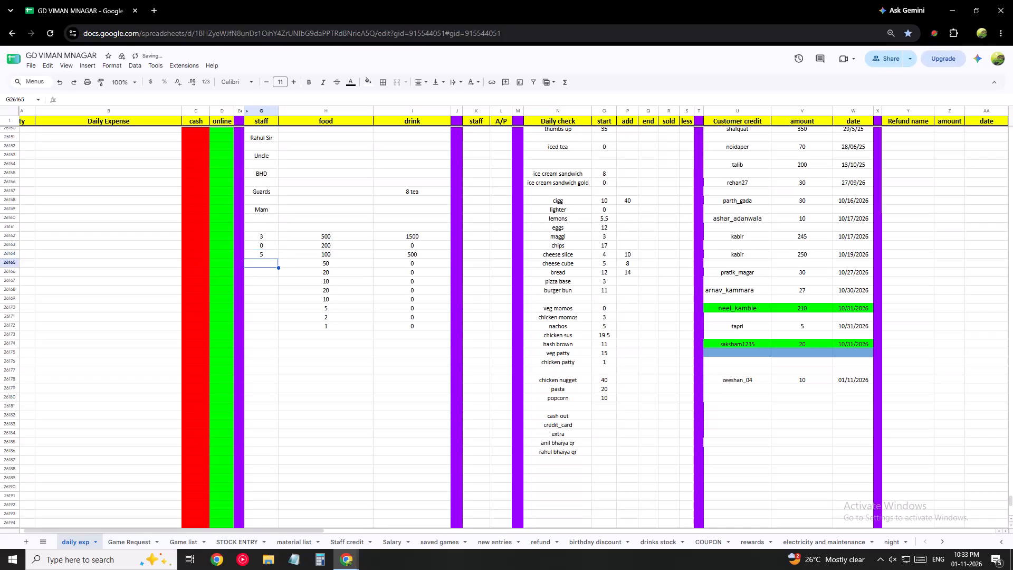
key(2)
key(Return)
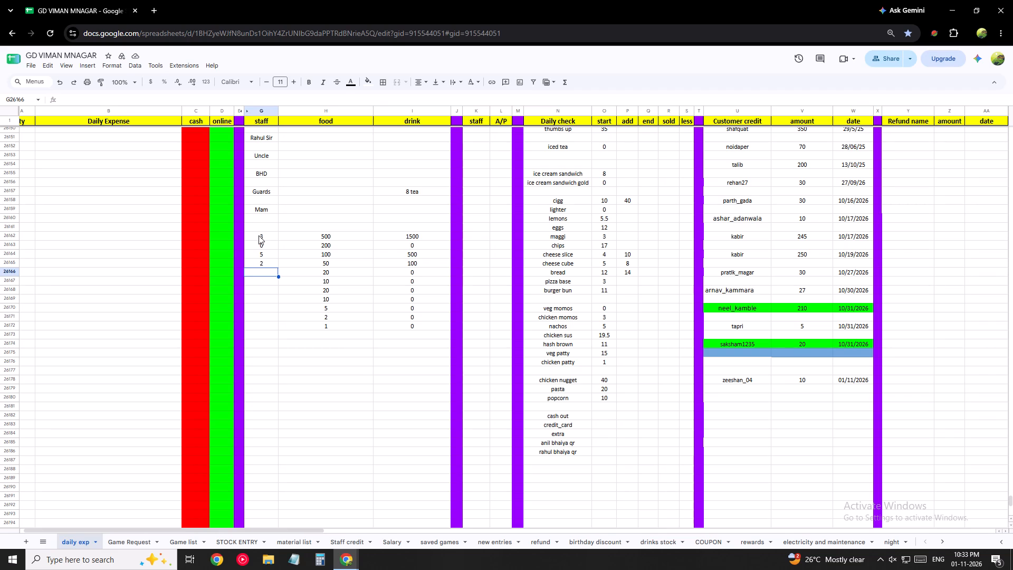
Enter 5 as the cash count for the first 10 denomination row.
key(Down)
key(5)
key(Return)
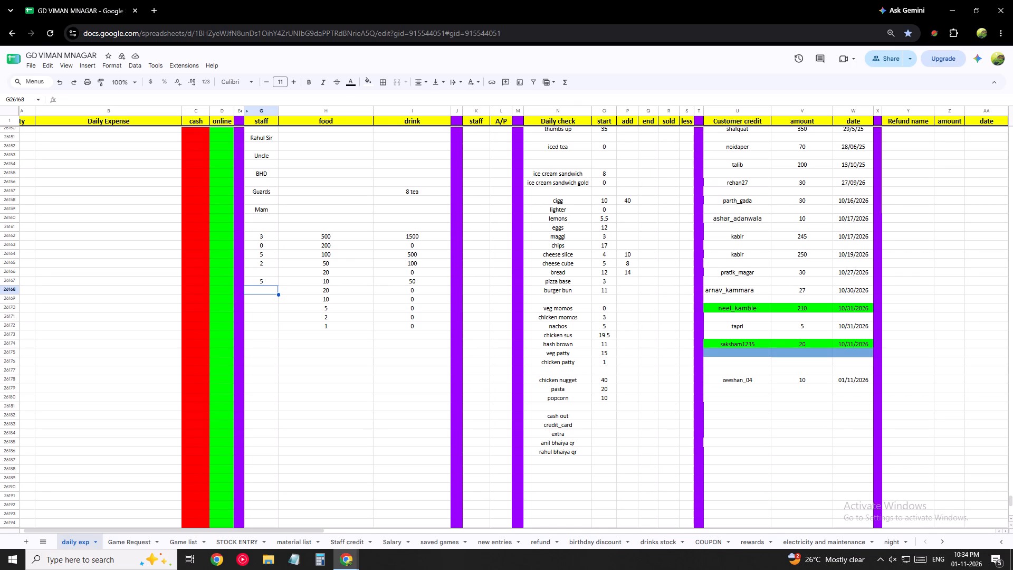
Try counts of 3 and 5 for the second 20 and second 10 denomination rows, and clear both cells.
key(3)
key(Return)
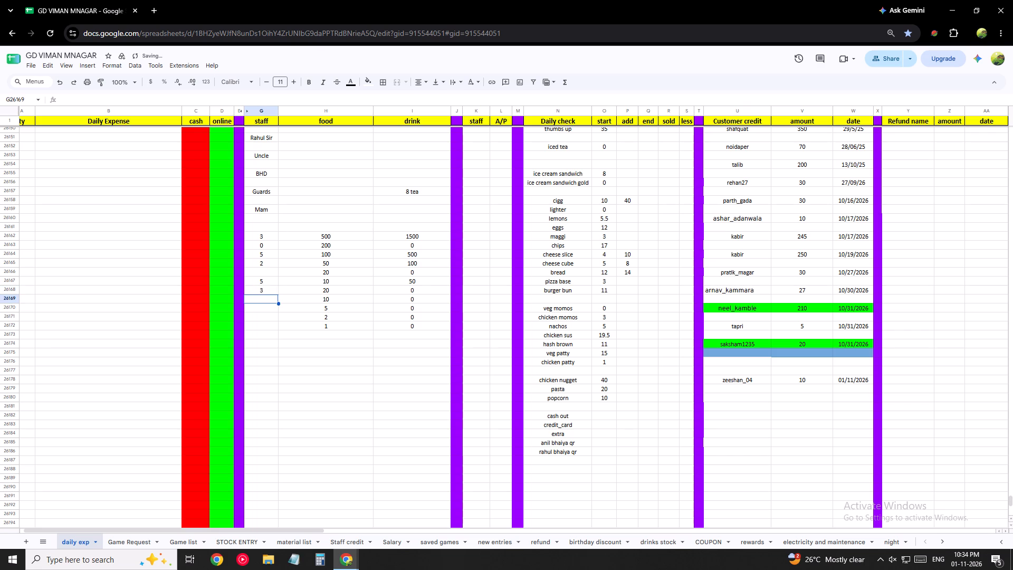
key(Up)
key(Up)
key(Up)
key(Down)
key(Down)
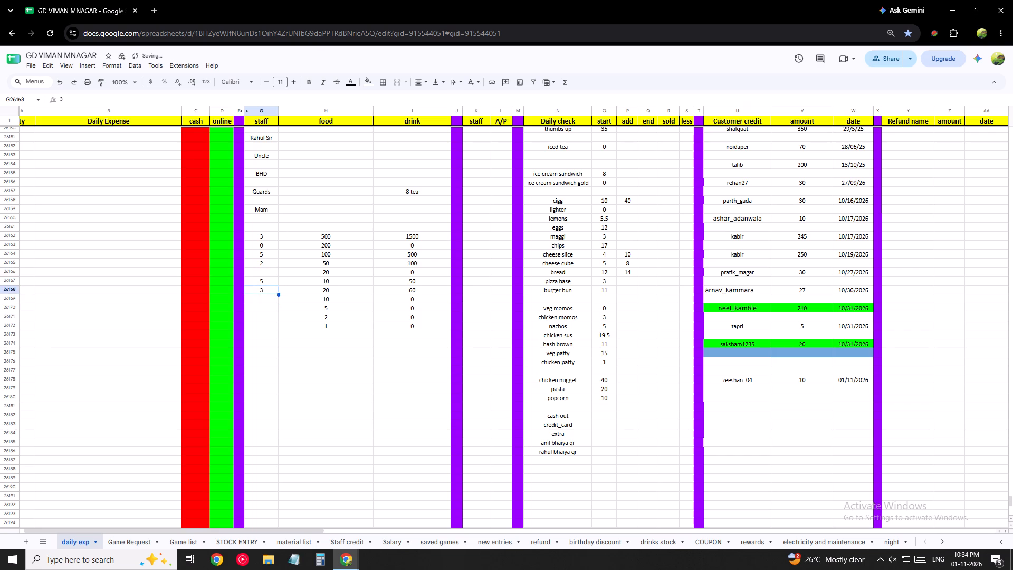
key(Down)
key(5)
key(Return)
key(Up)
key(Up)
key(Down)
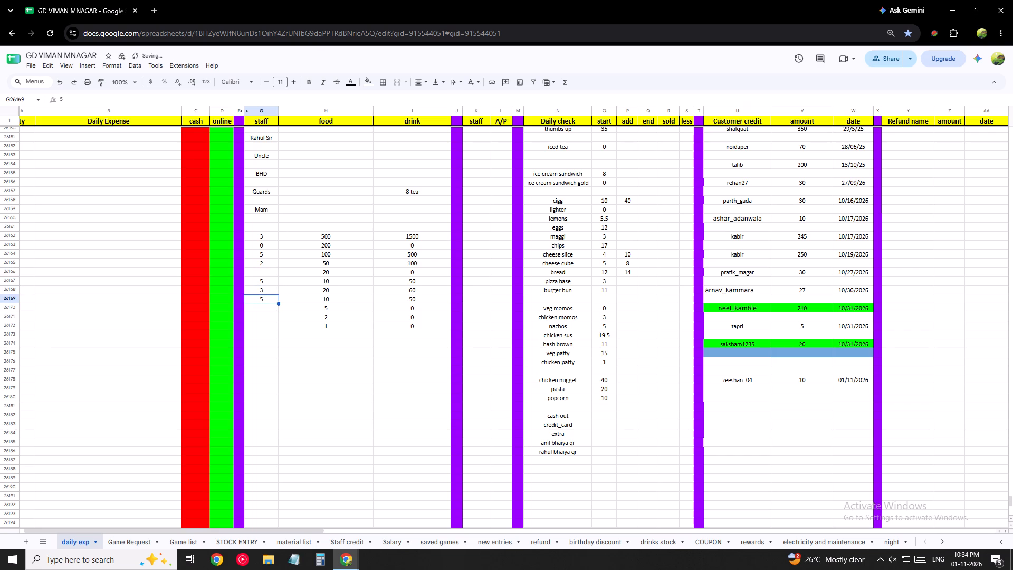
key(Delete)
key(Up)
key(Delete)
Enter 3 as the cash count for the first 20 denomination row.
key(Up)
key(Up)
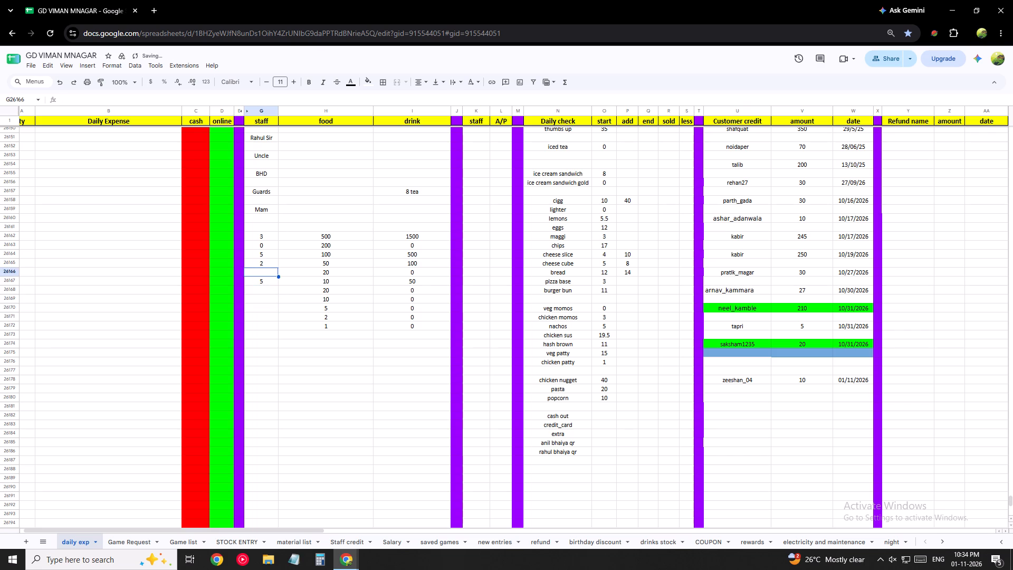
key(2)
key(BackSpace)
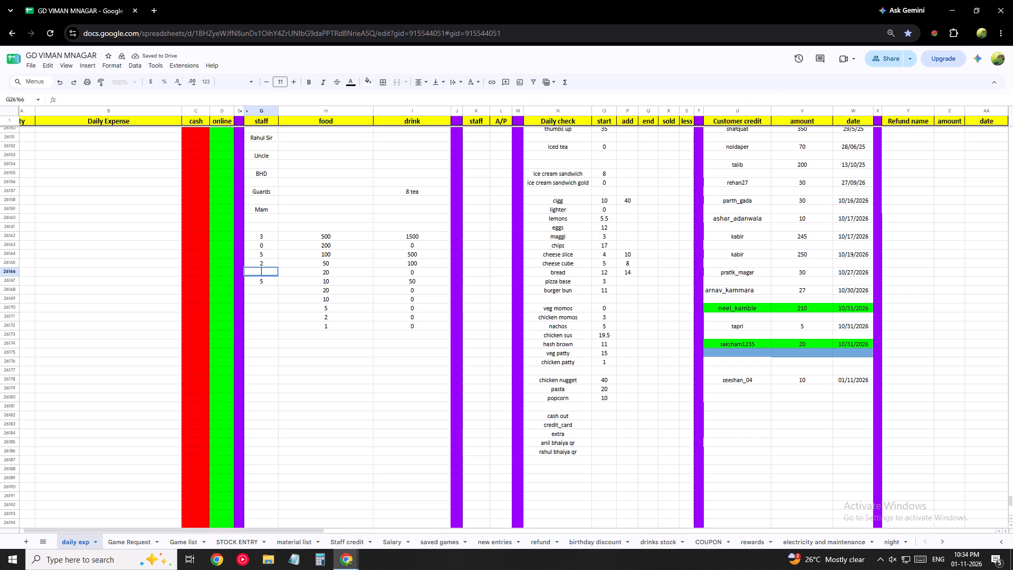
key(3)
key(Return)
Enter cash counts of 2 for the second 20 denomination row and 6 for the second 10 row.
key(Down)
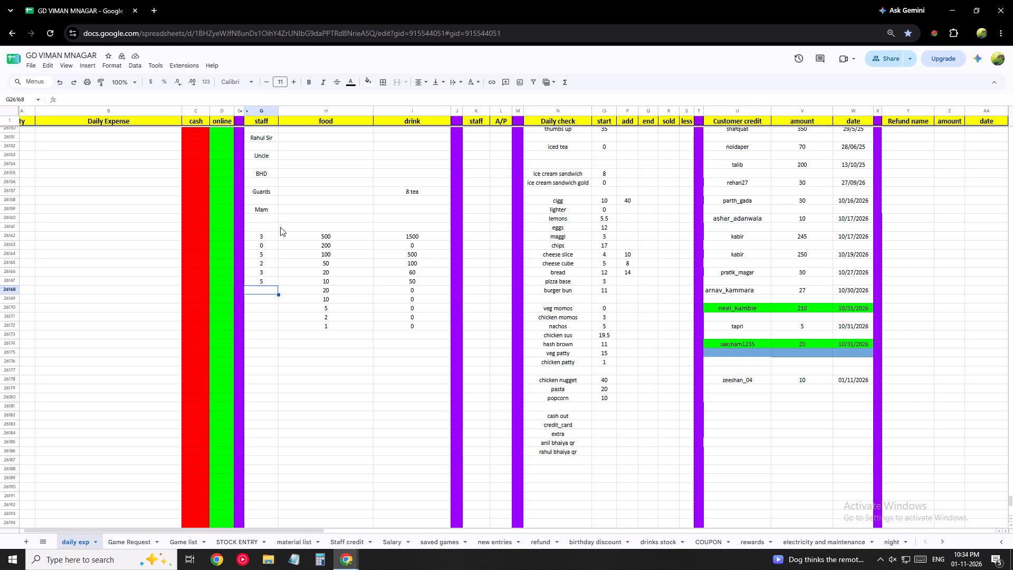
key(Down)
key(Down)
key(Down)
key(Up)
key(Up)
key(Up)
key(4)
key(Return)
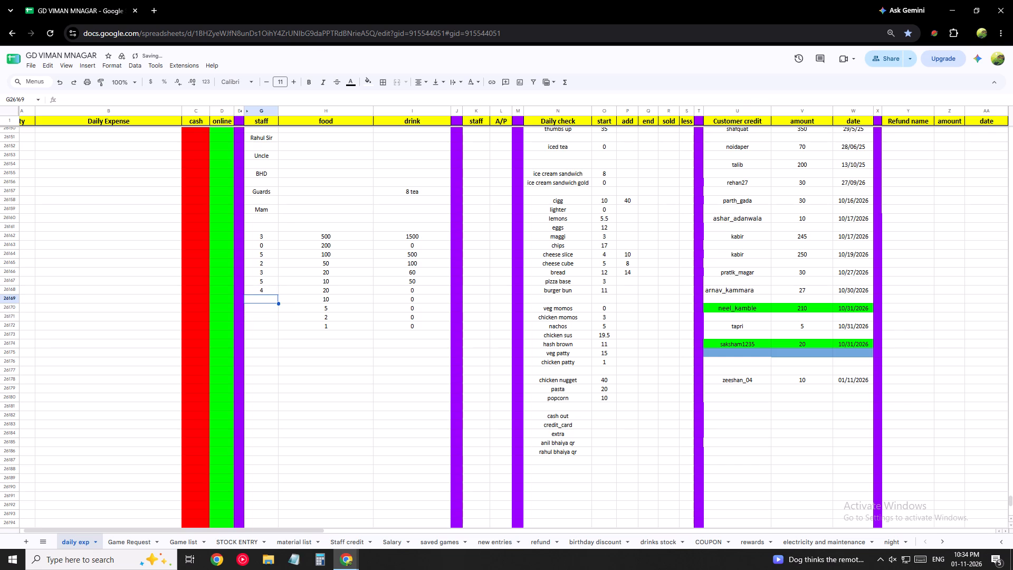
key(Up)
key(2)
key(Return)
key(6)
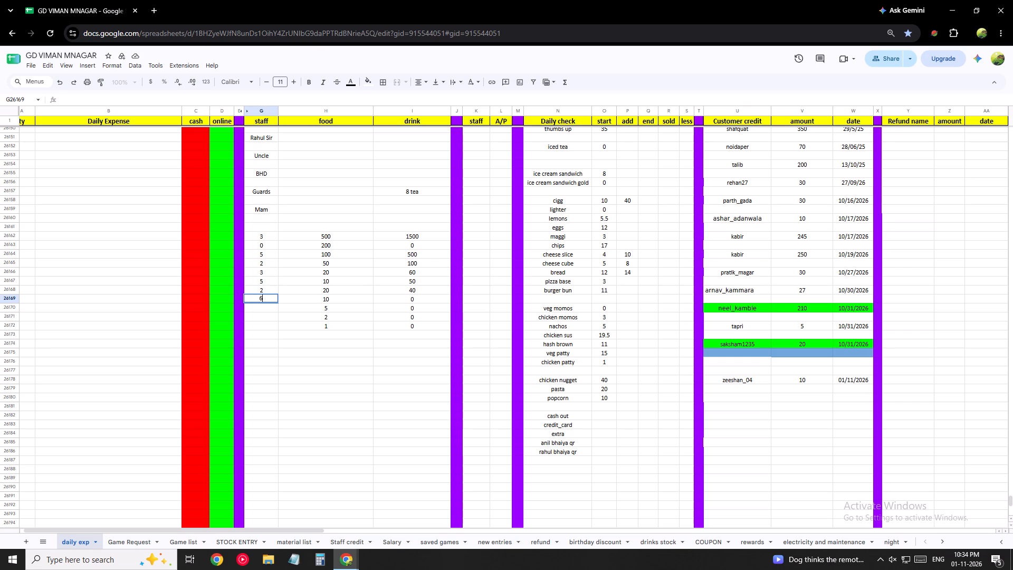
key(Return)
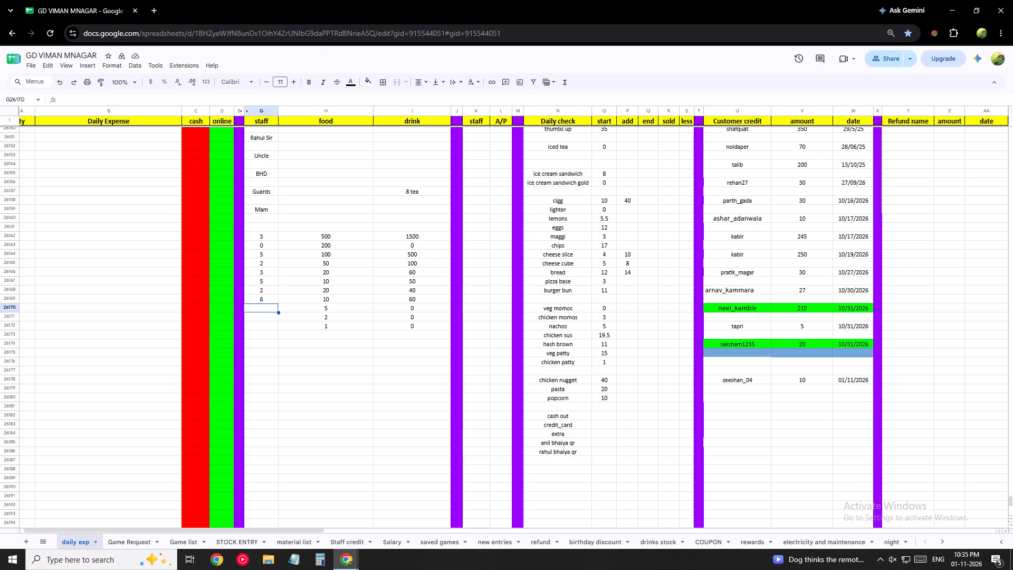
Enter cash counts of 10 for the 5, 3 for the 2 and 4 for the 1 denomination.
text(10)
key(Return)
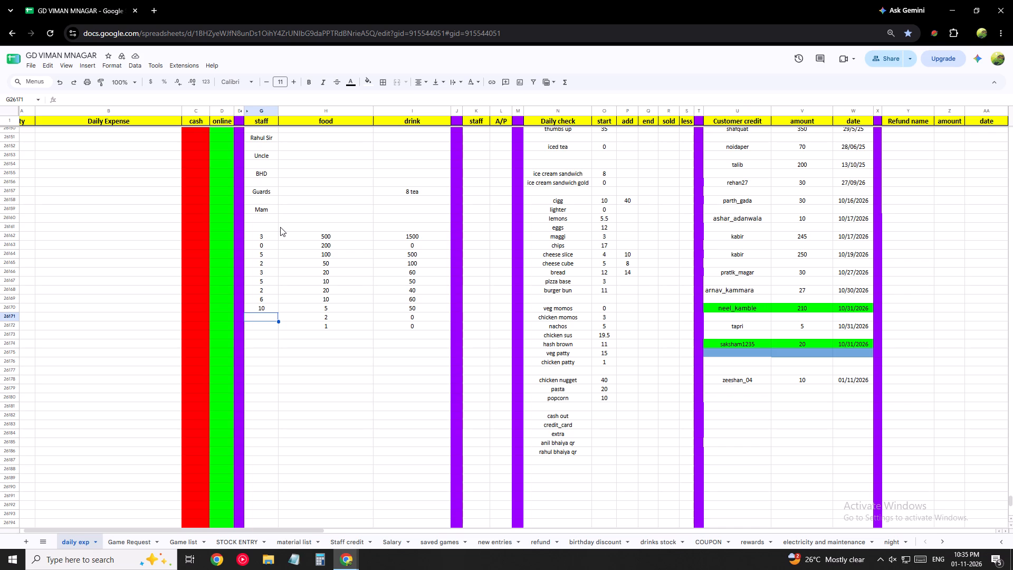
key(3)
key(Return)
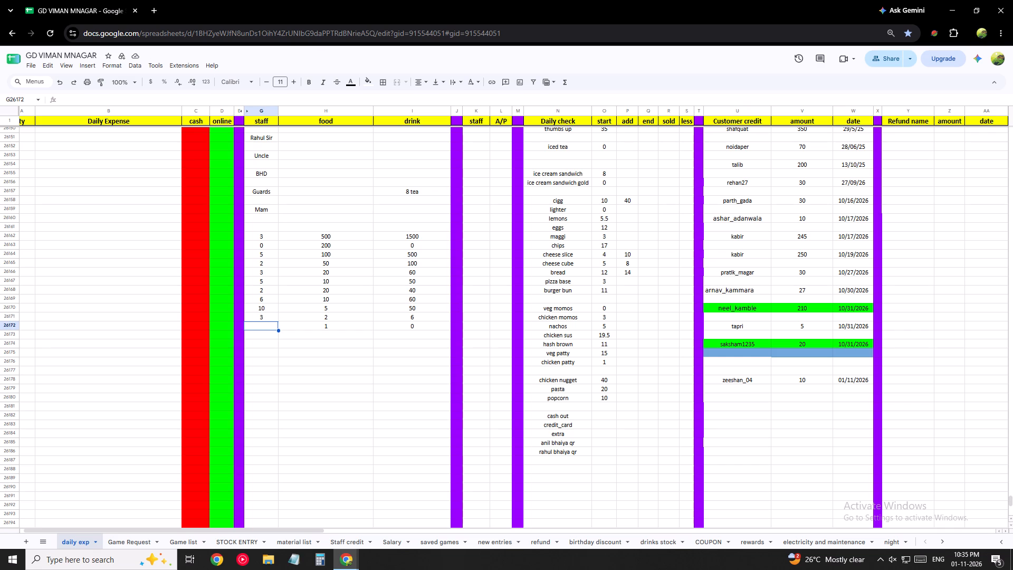
key(4)
key(Return)
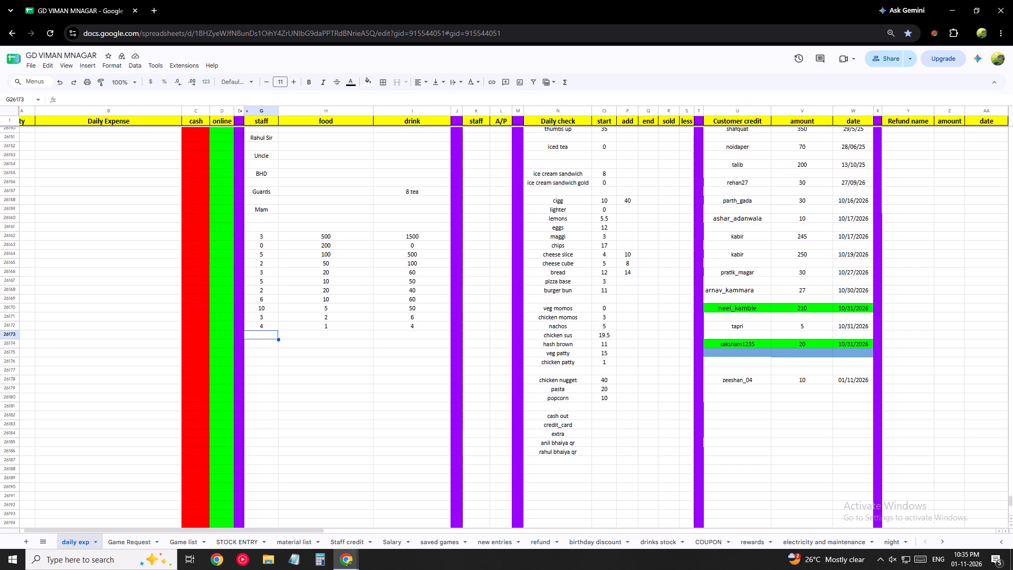
Check the sum of the current day's expense amounts in the cash column.
scroll(138, 176, up, 3)
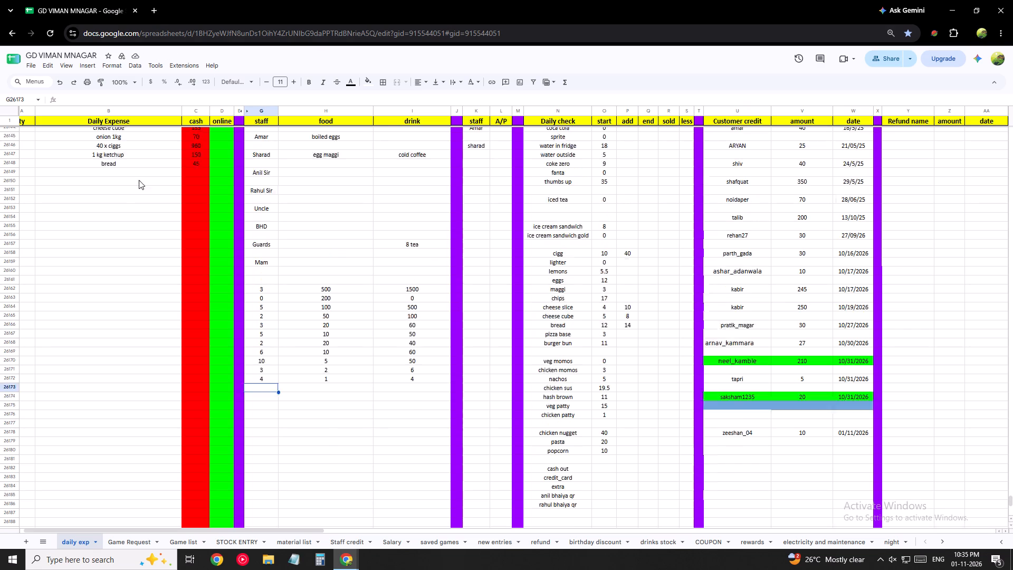
drag(193, 299, 208, 201)
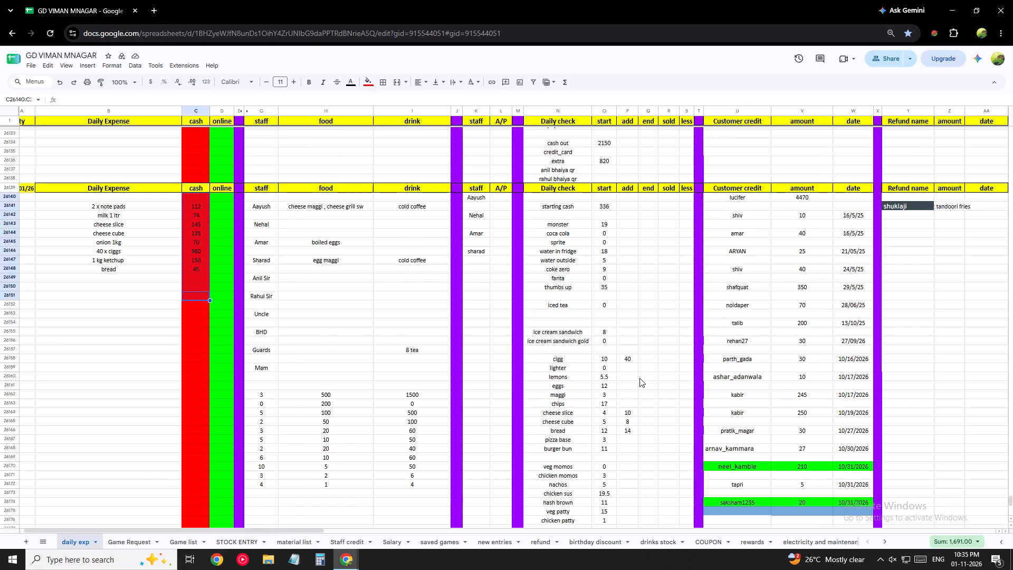
scroll(451, 375, down, 1)
scroll(270, 339, up, 2)
click(165, 349)
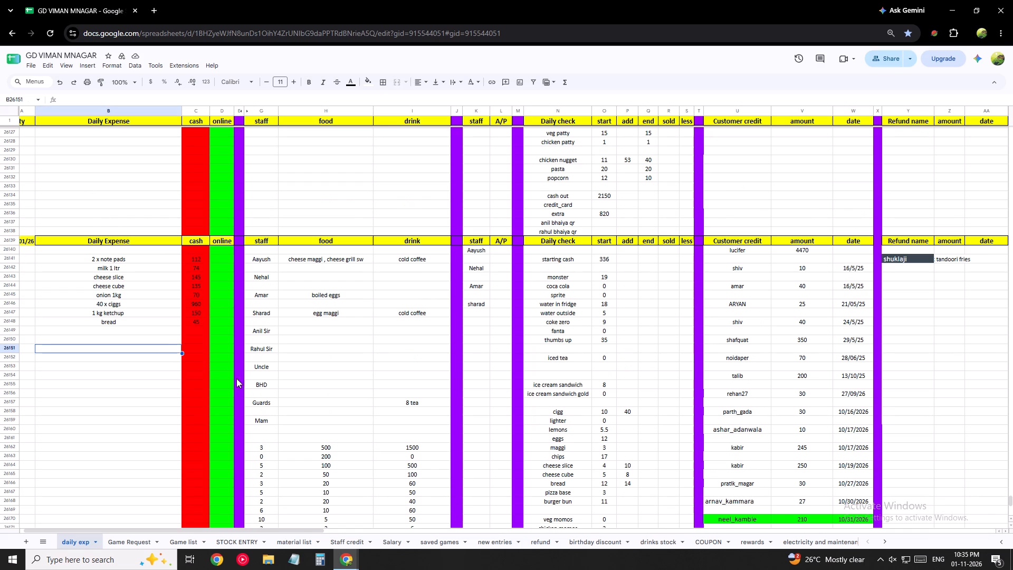
scroll(729, 354, down, 2)
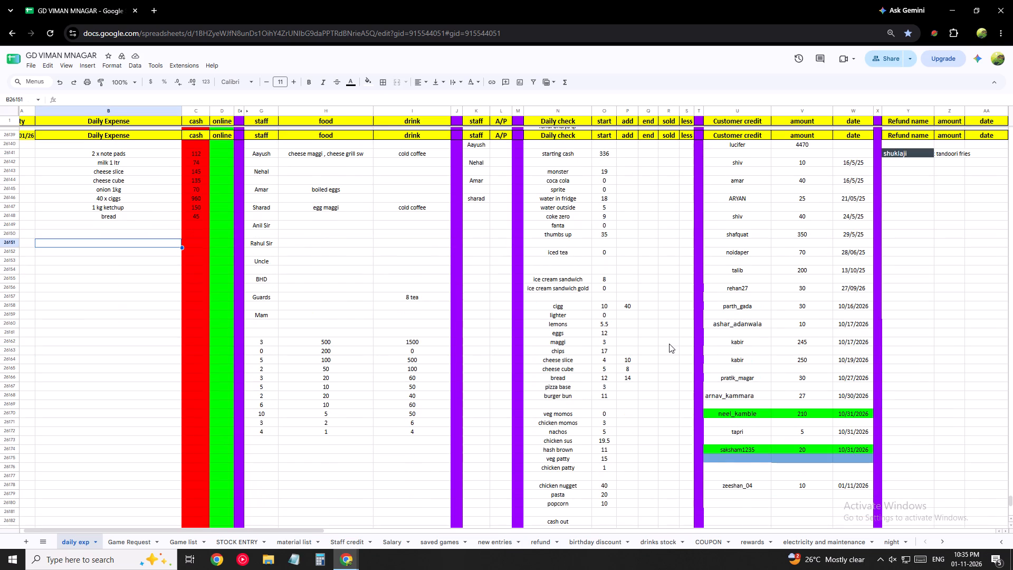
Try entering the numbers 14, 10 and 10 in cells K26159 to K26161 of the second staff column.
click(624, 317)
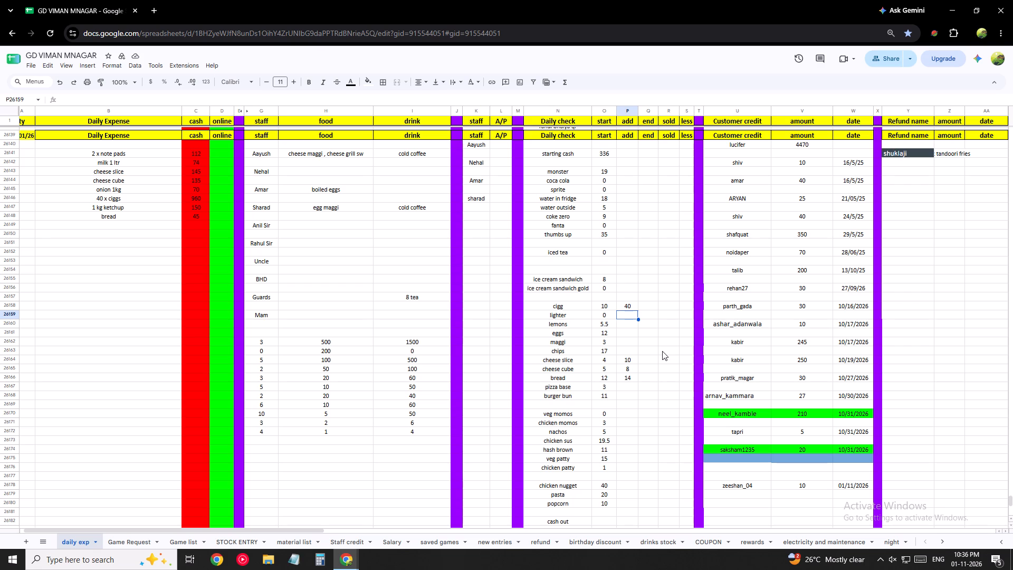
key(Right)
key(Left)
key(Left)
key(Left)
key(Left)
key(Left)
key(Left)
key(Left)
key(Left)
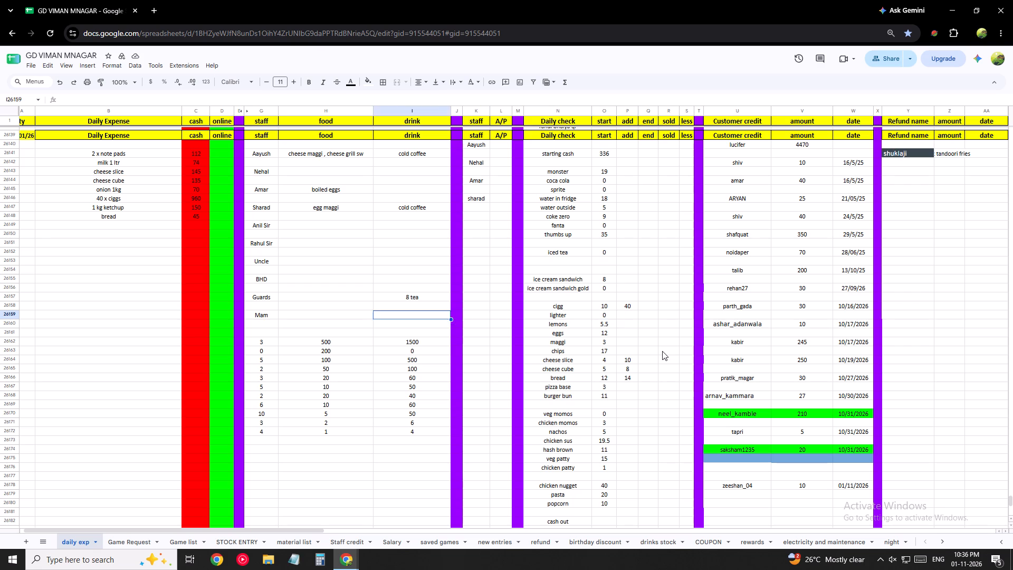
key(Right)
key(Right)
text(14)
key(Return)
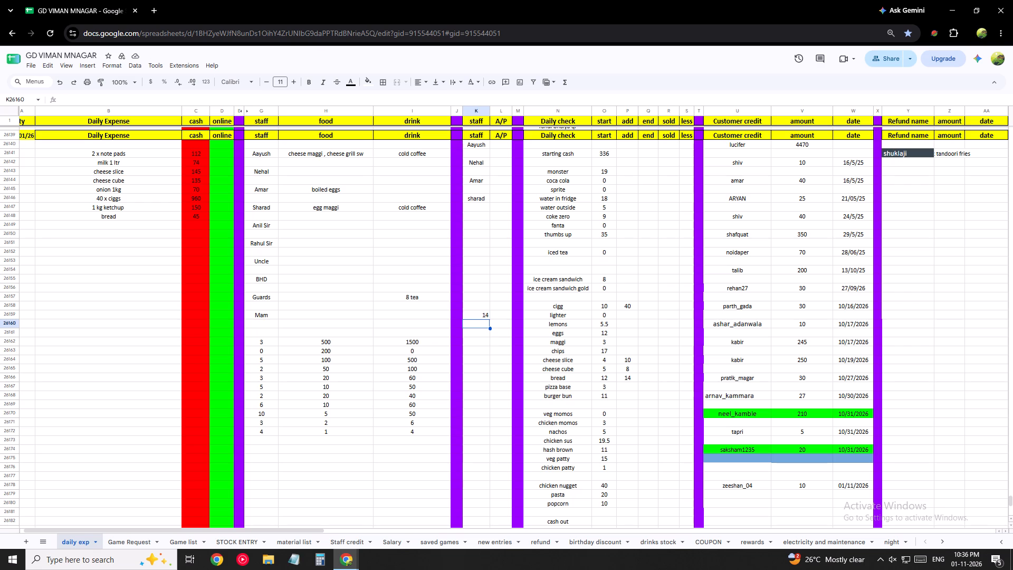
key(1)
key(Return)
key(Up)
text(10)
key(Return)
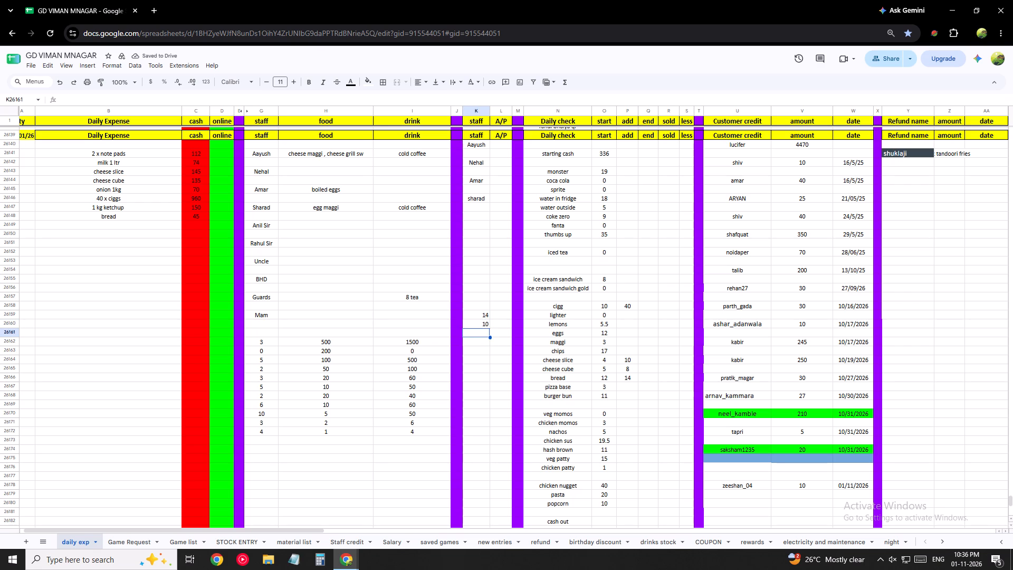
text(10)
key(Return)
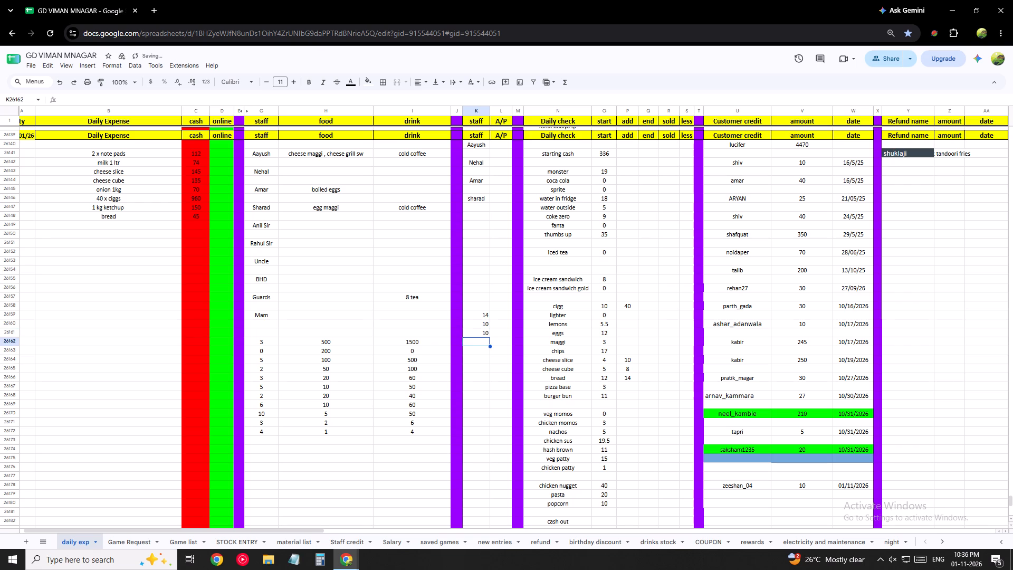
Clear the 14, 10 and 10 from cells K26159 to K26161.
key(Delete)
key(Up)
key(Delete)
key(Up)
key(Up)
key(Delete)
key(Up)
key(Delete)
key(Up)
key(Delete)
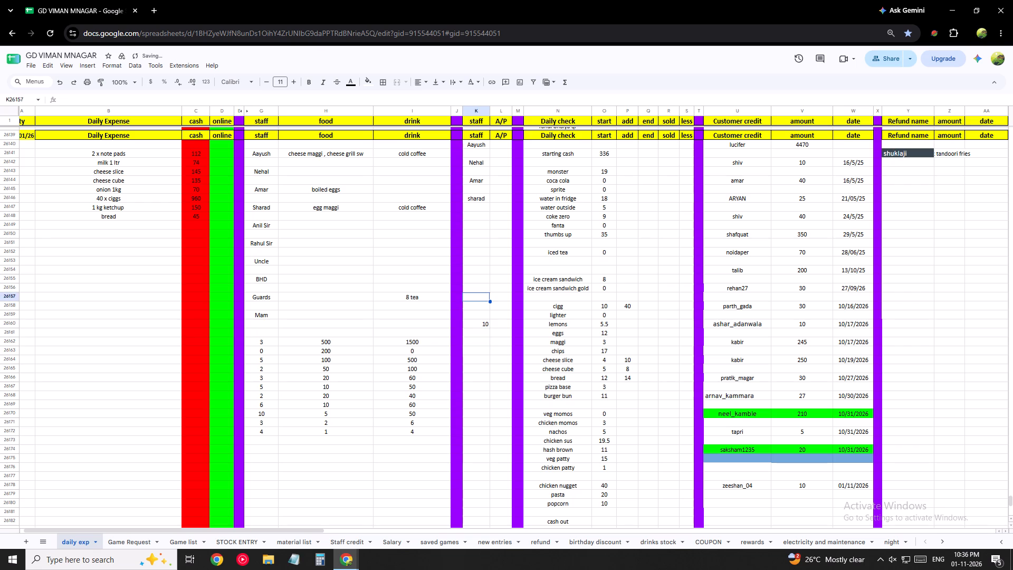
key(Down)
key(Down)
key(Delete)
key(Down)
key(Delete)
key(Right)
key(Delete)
Enter 34 as the end count for cigg in the current day's Daily check.
key(Right)
key(Right)
key(Right)
key(Right)
key(Up)
key(Up)
key(Right)
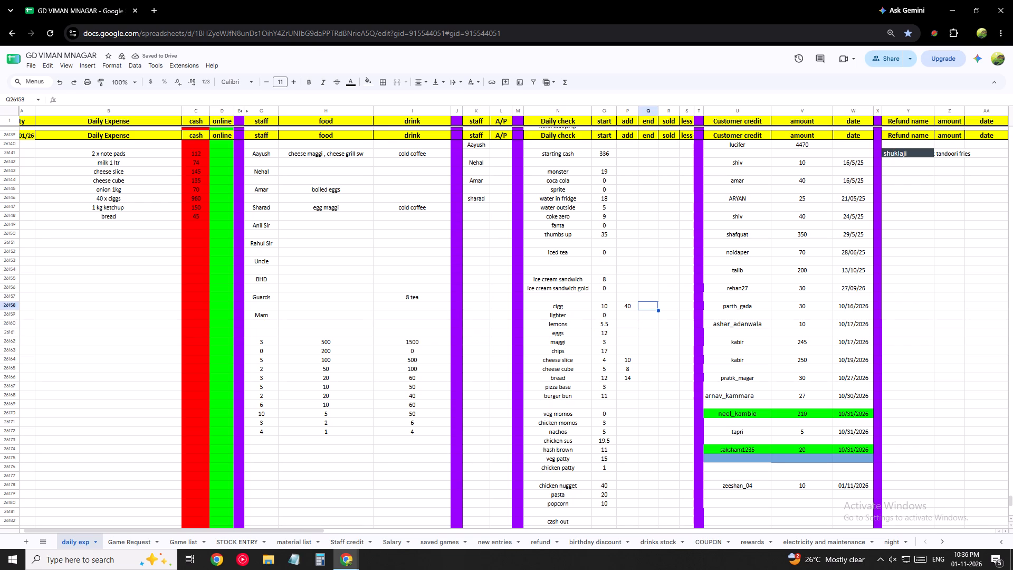
text(24)
key(BackSpace)
key(BackSpace)
text(34)
key(Return)
Enter the numbers 14, 10 and 10 in cells L26159 to L26161 of the A/P column.
key(Down)
key(Up)
key(Up)
key(Down)
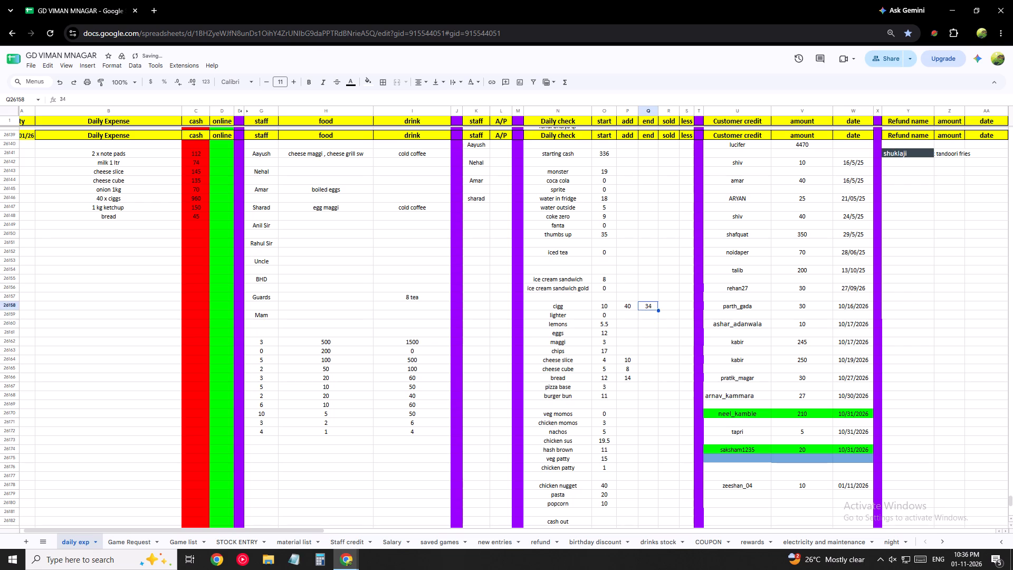
key(Left)
key(Left)
key(Left)
key(Left)
key(Left)
text(14)
key(Return)
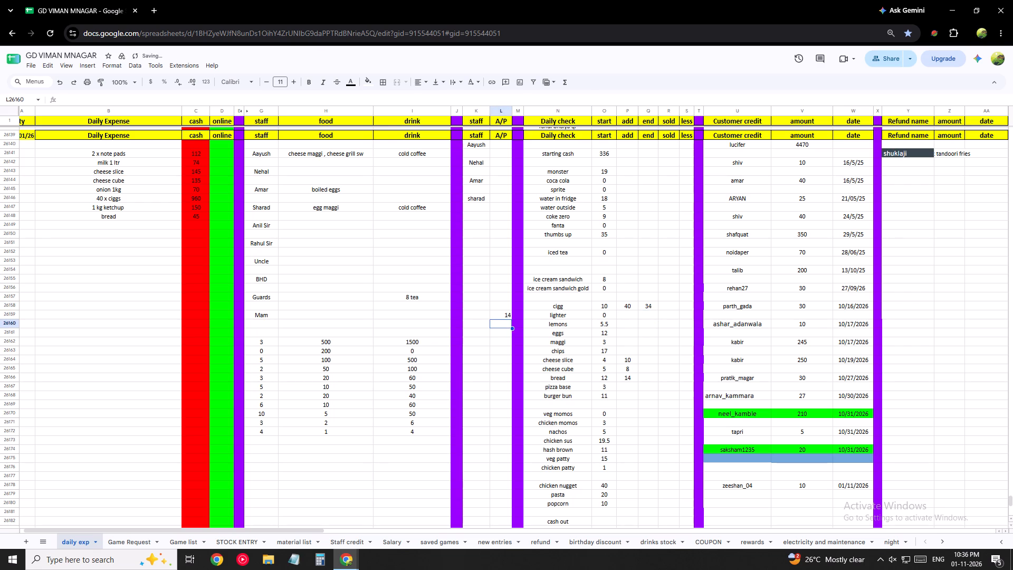
text(10)
key(Return)
text(10)
key(Return)
Clear the numbers 14, 10 and 10 from cells L26159 to L26161 of the A/P column.
key(shift+Up)
key(shift+Up)
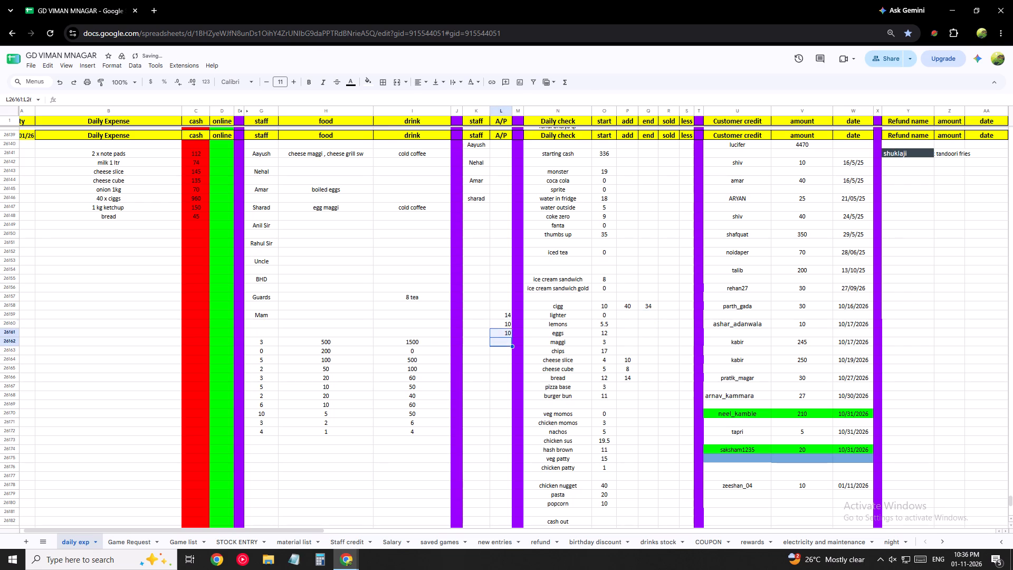
key(shift+Up)
key(End)
key(Up)
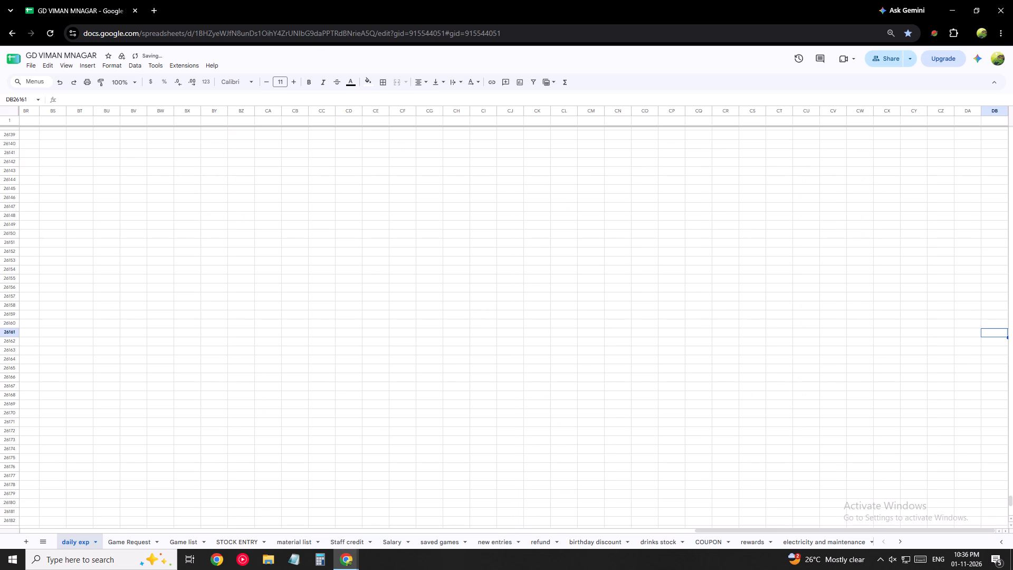
key(ctrl+Left)
key(Left)
key(Left)
key(Left)
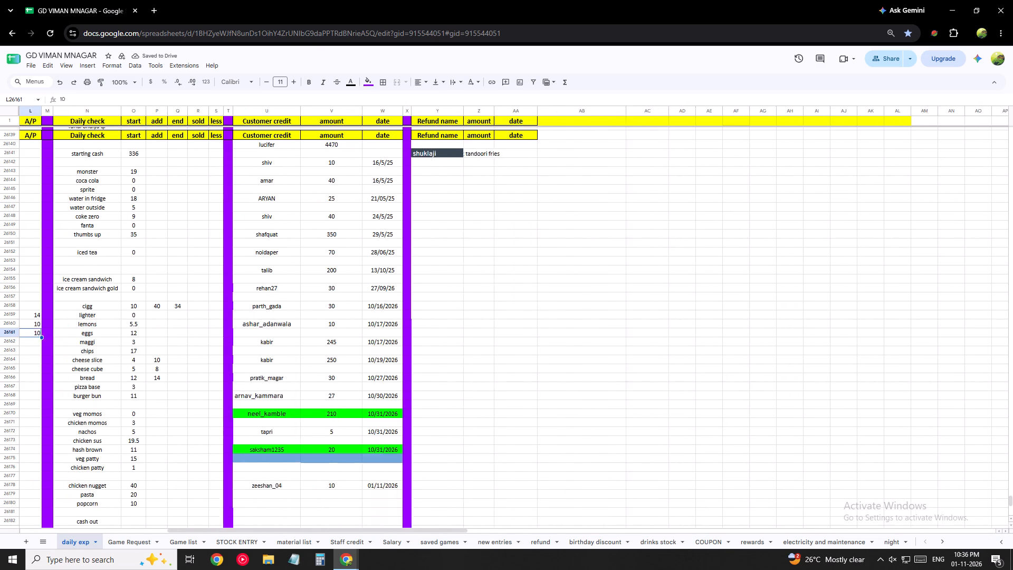
key(Left)
key(Right)
key(shift+Up)
key(shift+Up)
key(Delete)
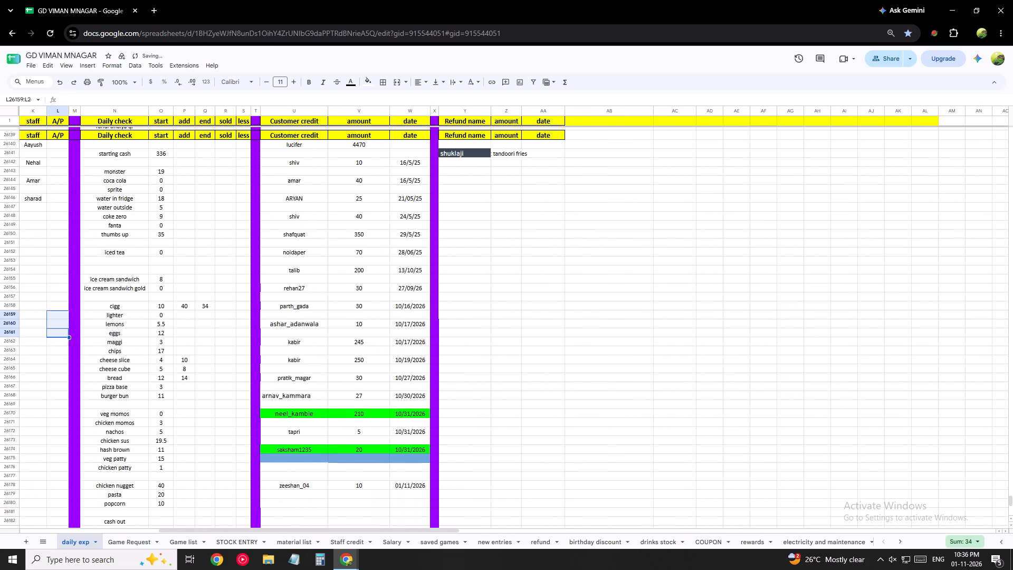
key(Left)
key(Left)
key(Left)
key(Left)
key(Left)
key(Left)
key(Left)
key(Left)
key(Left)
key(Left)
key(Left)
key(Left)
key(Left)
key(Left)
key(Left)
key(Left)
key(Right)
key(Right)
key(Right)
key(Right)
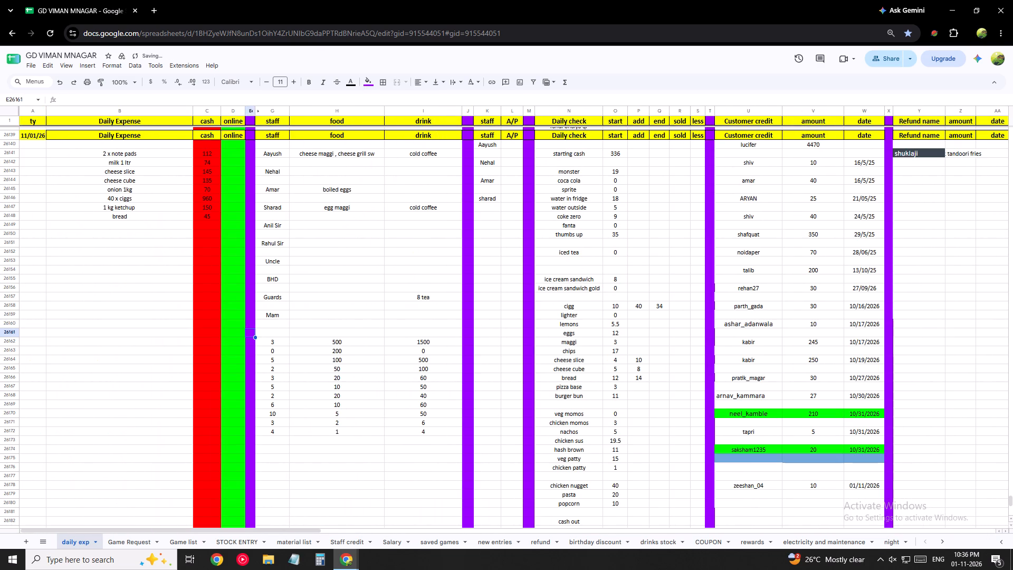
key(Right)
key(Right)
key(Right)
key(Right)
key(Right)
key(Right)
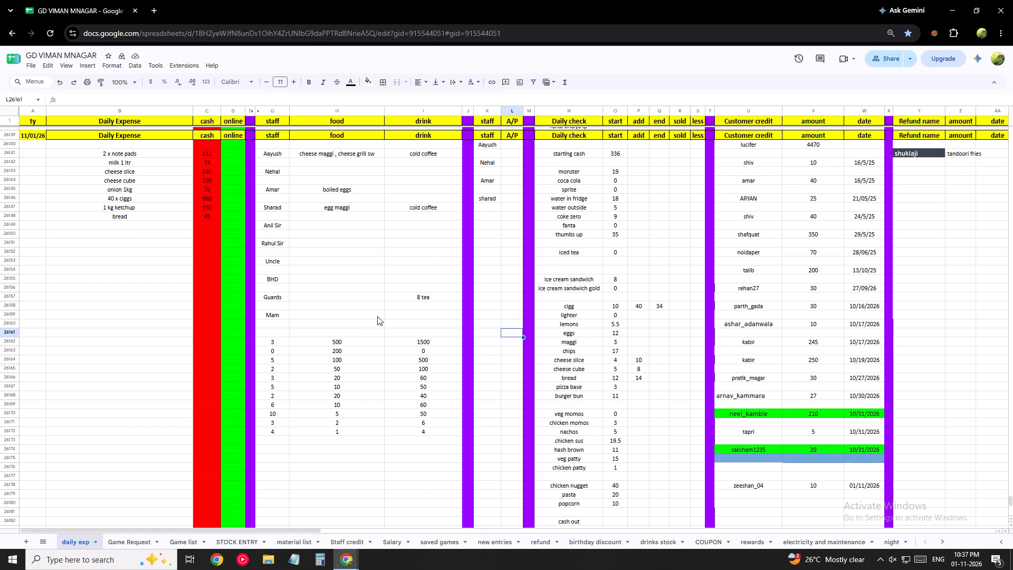
Review the current day's expenses, staff entries, cash count and Daily check rows.
scroll(382, 316, up, 2)
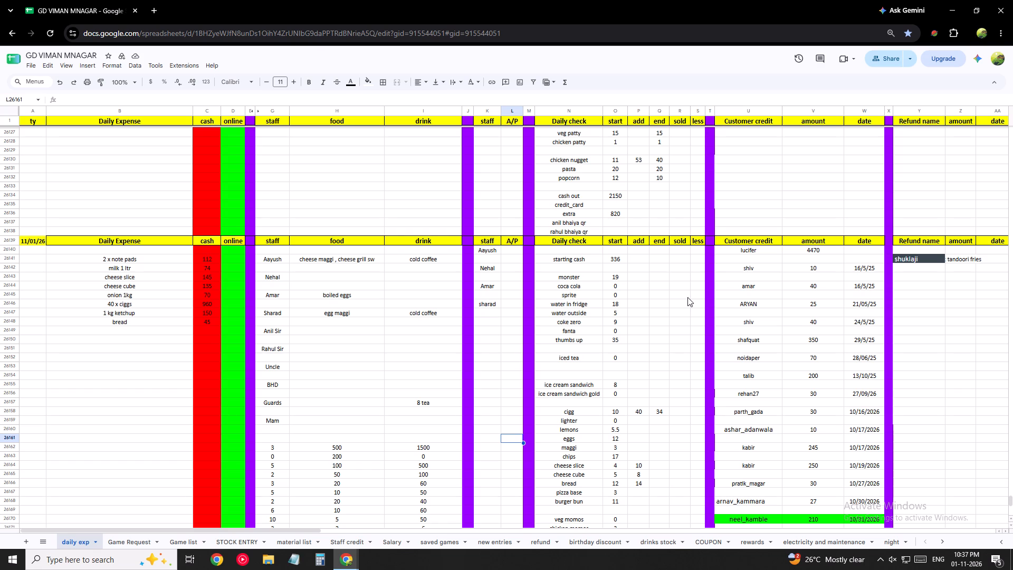
click(208, 362)
scroll(455, 398, down, 3)
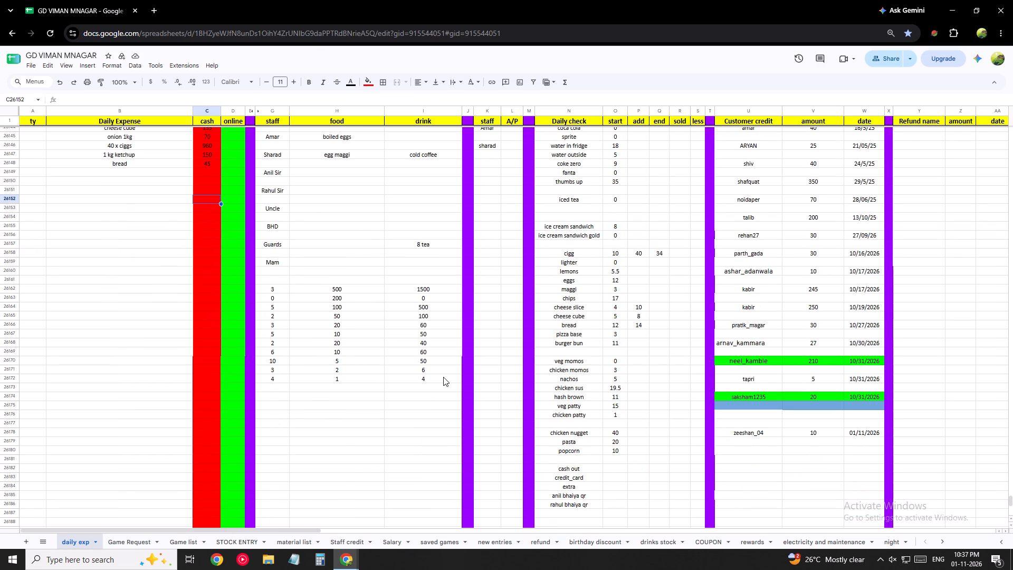
scroll(460, 355, up, 2)
click(406, 236)
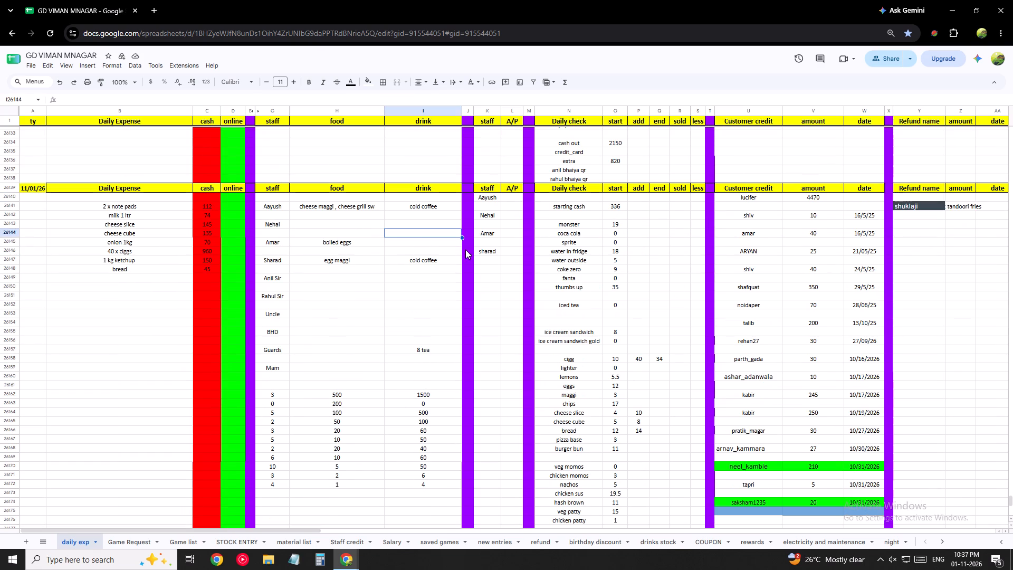
click(443, 244)
scroll(743, 291, down, 1)
scroll(655, 368, down, 1)
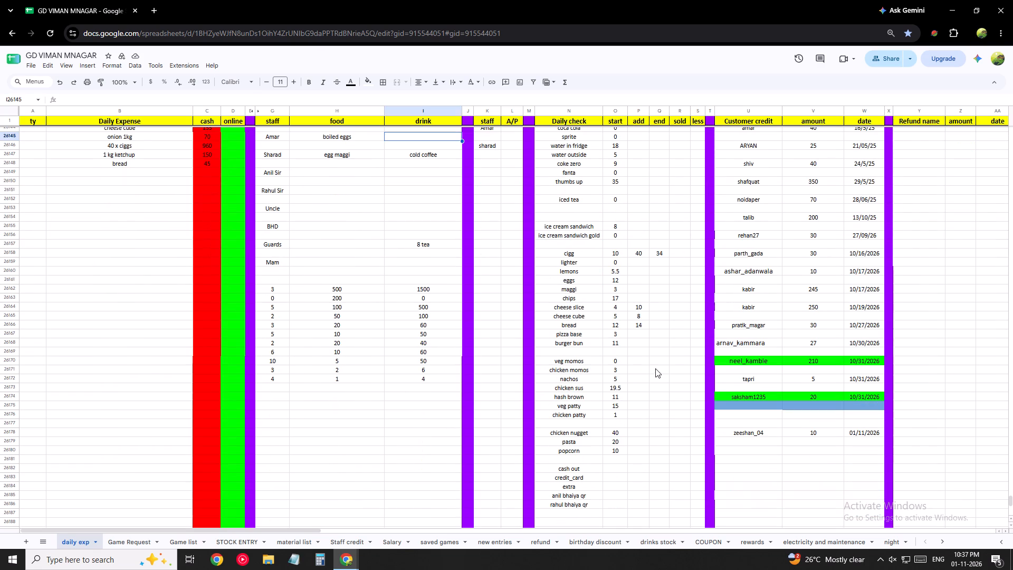
scroll(649, 366, down, 1)
scroll(649, 366, up, 1)
scroll(648, 288, up, 3)
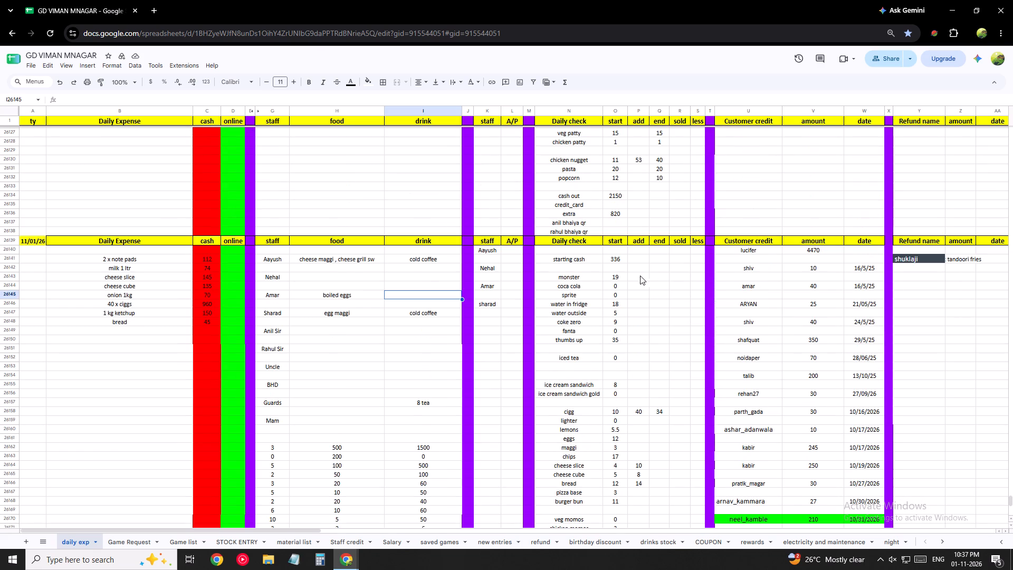
click(635, 270)
click(637, 276)
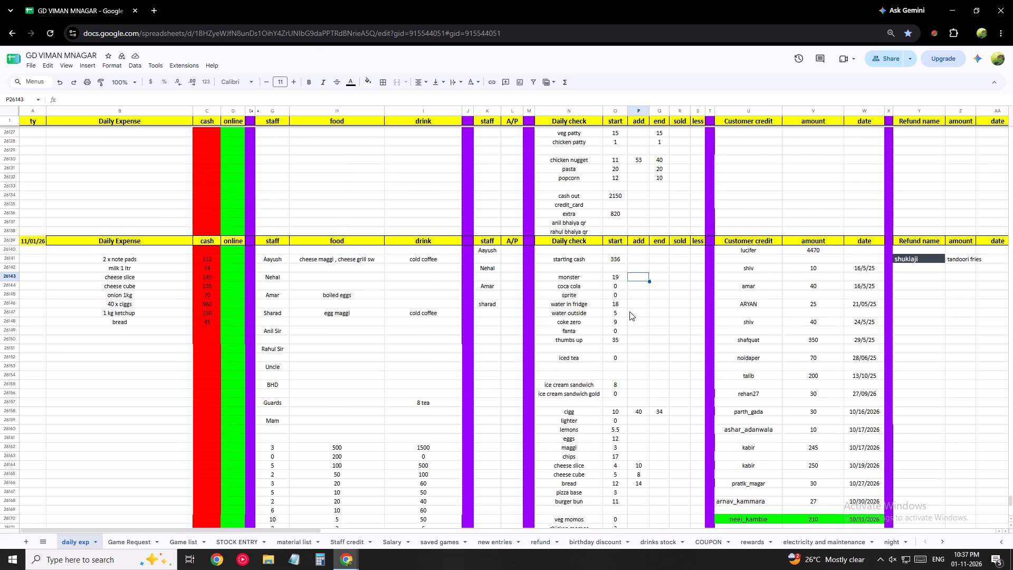
scroll(650, 344, down, 2)
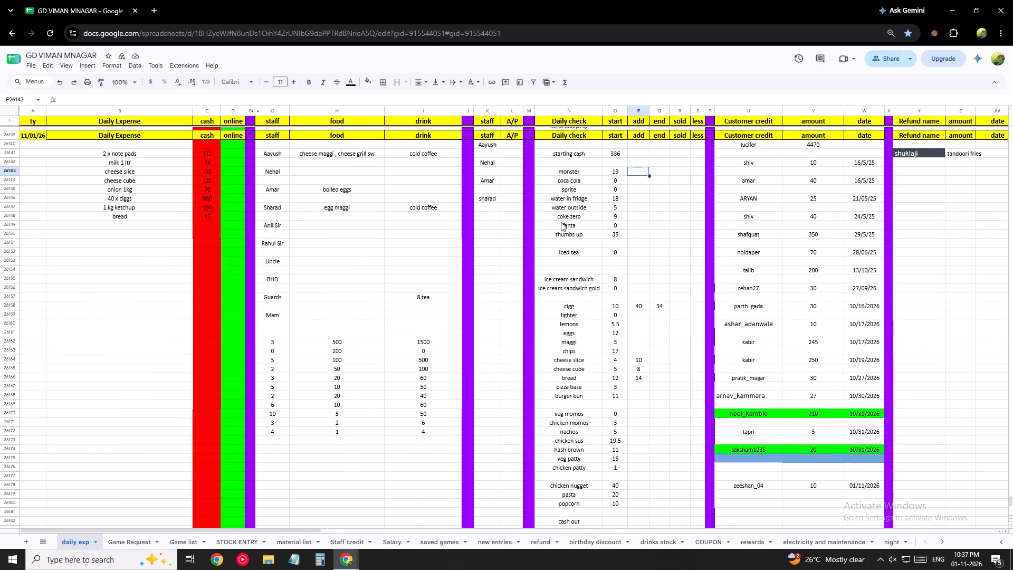
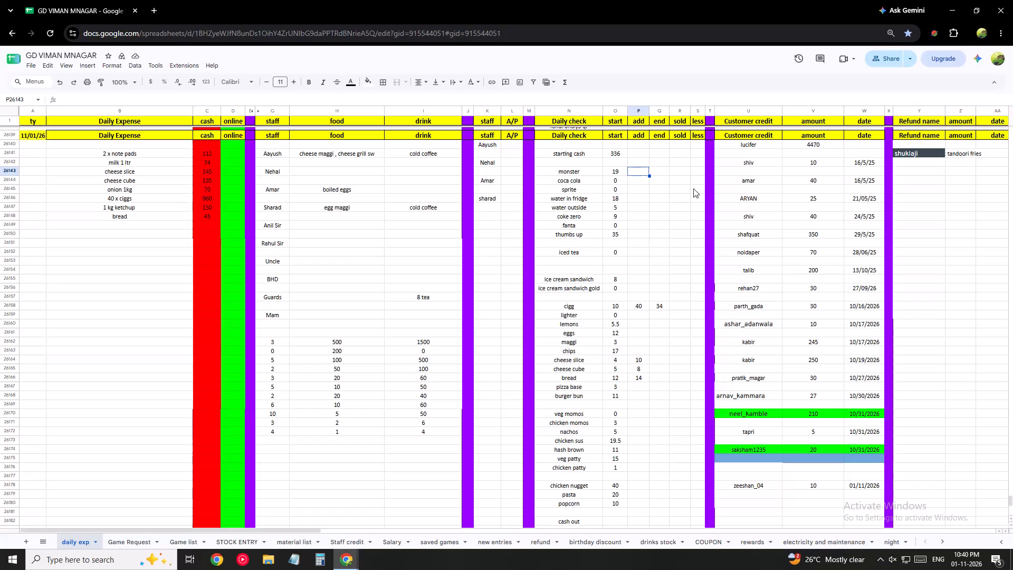
Switch to the ggLeap PC list and shut down computer A1.
key(alt+Tab)
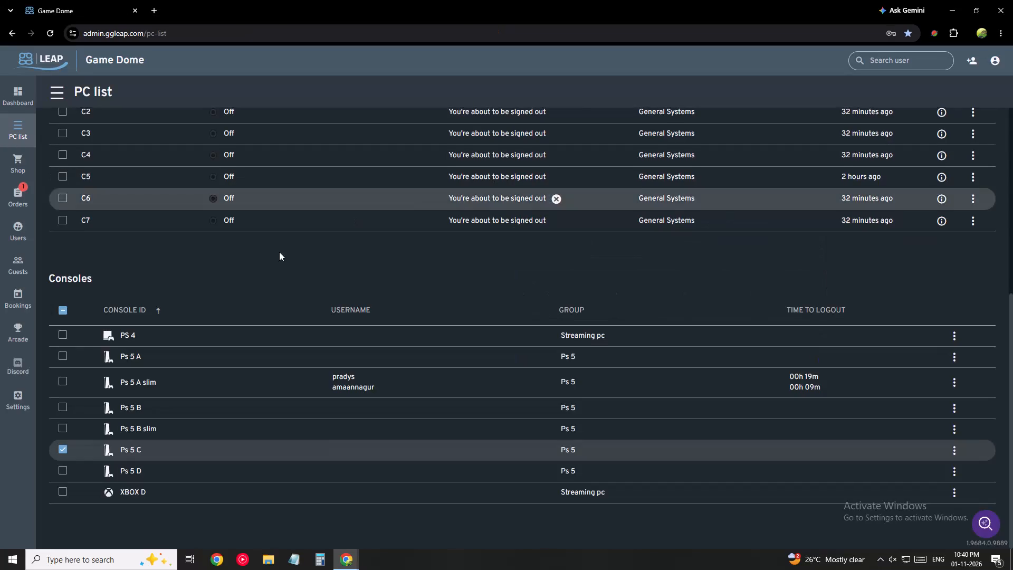
scroll(218, 309, up, 3)
click(61, 467)
scroll(293, 355, up, 9)
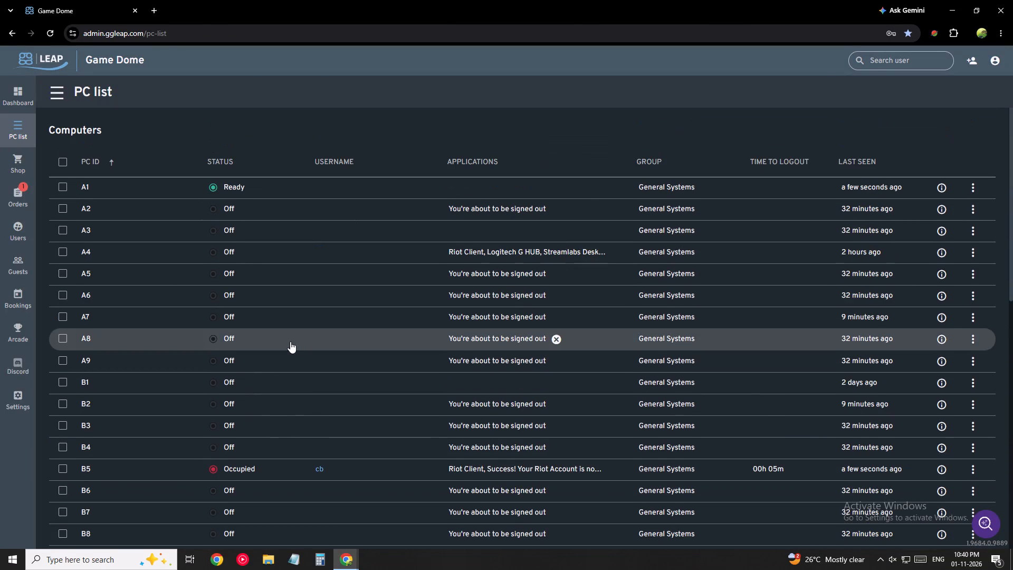
click(228, 186)
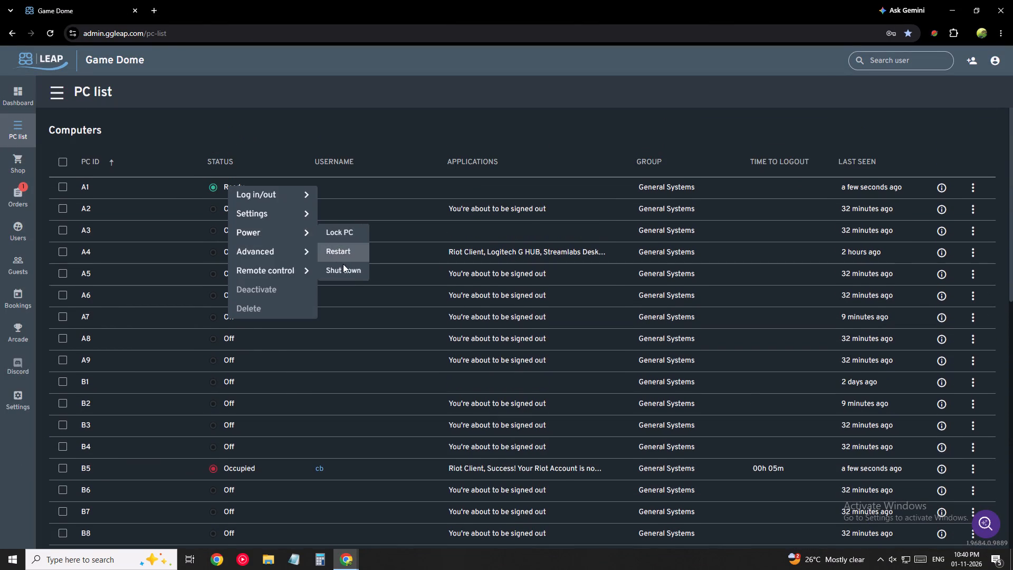
click(351, 269)
click(580, 316)
scroll(491, 346, down, 7)
scroll(345, 372, up, 1)
scroll(345, 372, down, 1)
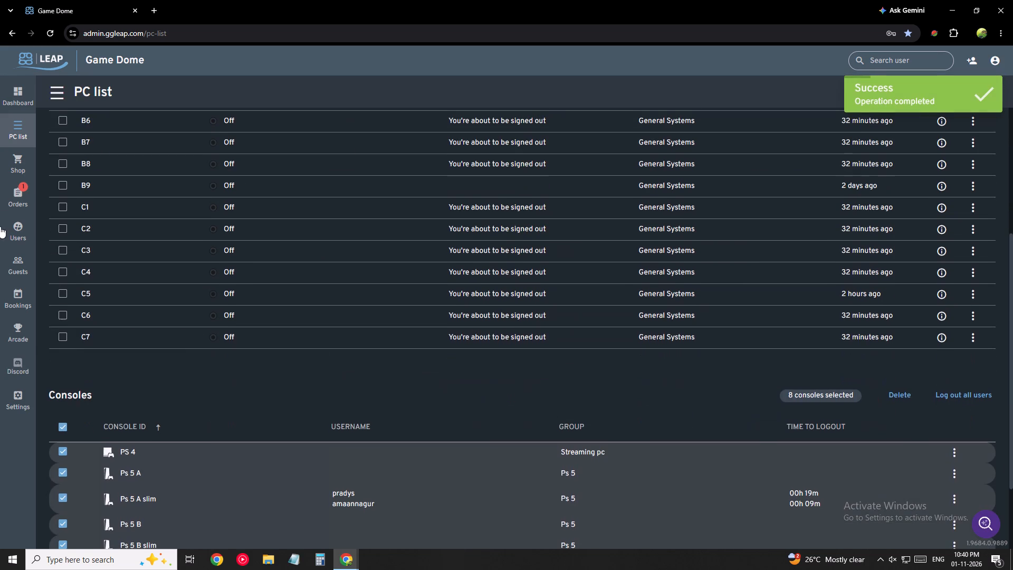
In the expense sheet's current Daily check, enter end counts: monster 14, coca cola 0, sprite 0, water in fridge 4, water outside 0.
key(alt+Tab)
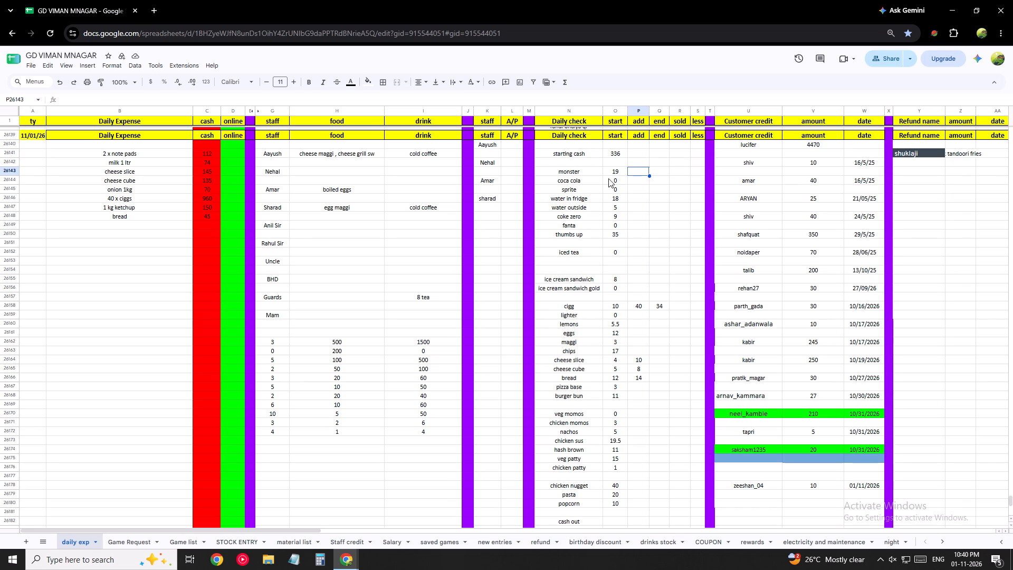
click(661, 172)
text(14)
key(Return)
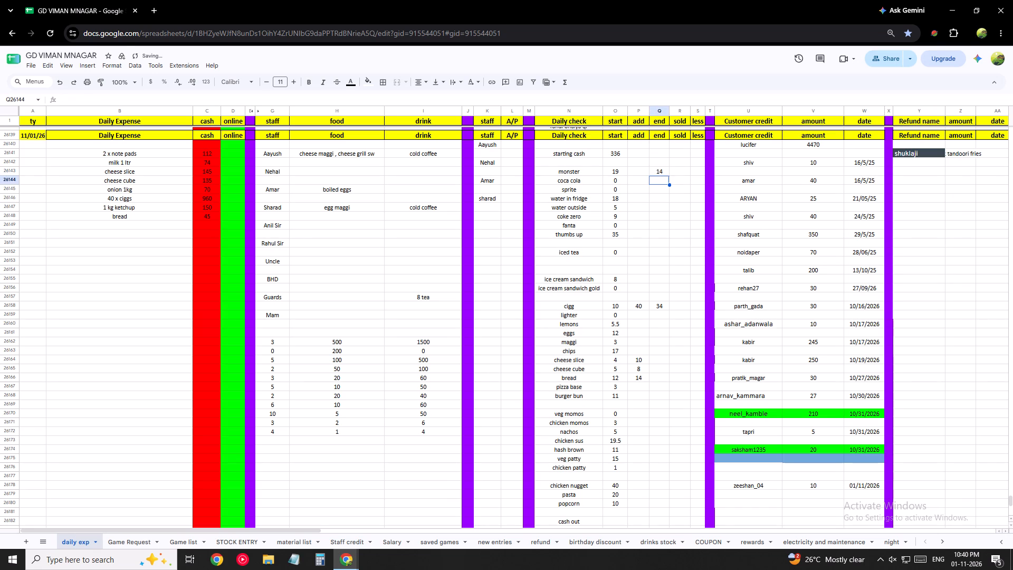
key(0)
key(Return)
key(0)
key(Return)
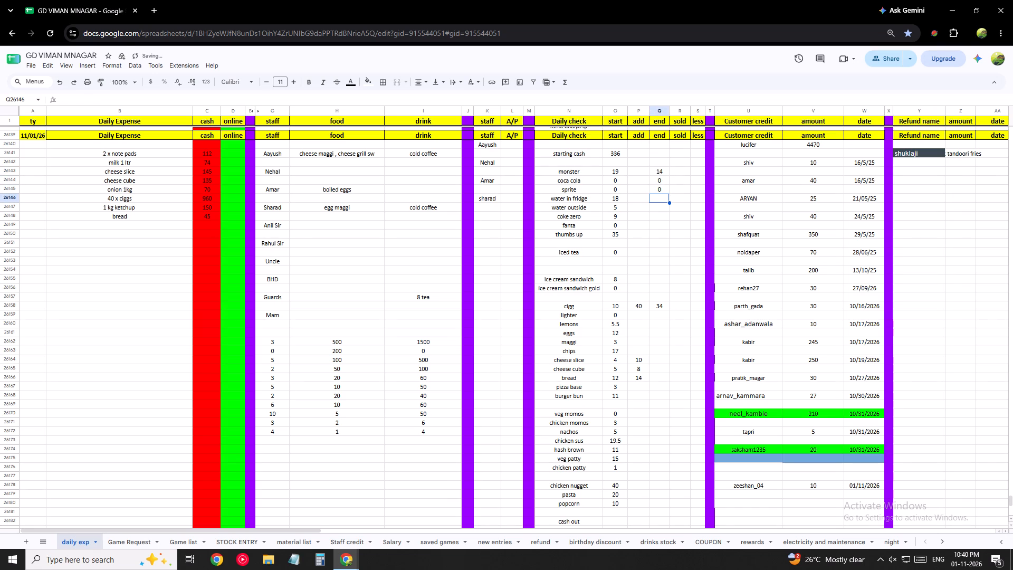
key(4)
key(Return)
key(0)
key(Return)
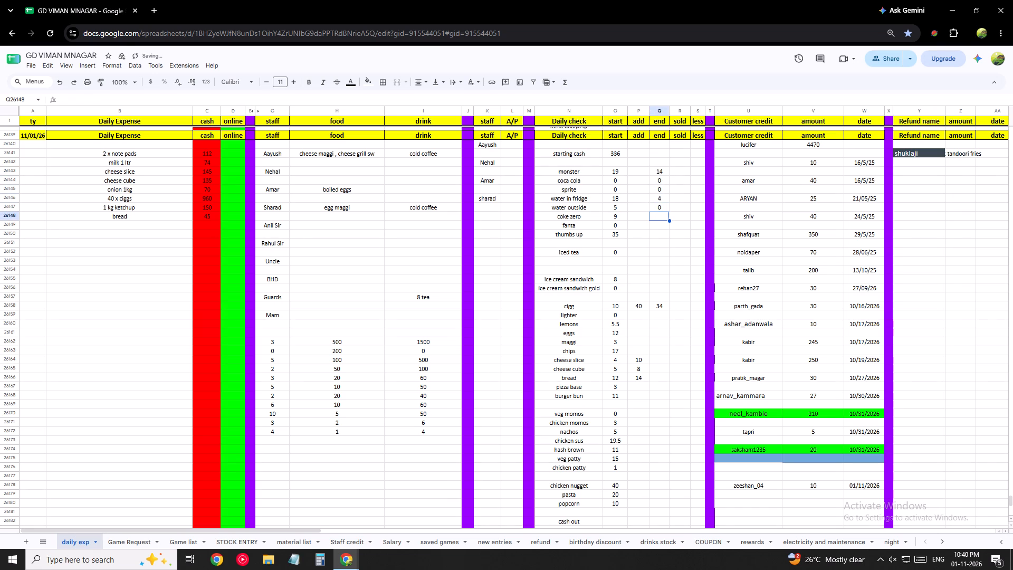
Enter an end count of 21 and an added quantity of 24 for coke zero in the Daily check.
text(21)
key(Return)
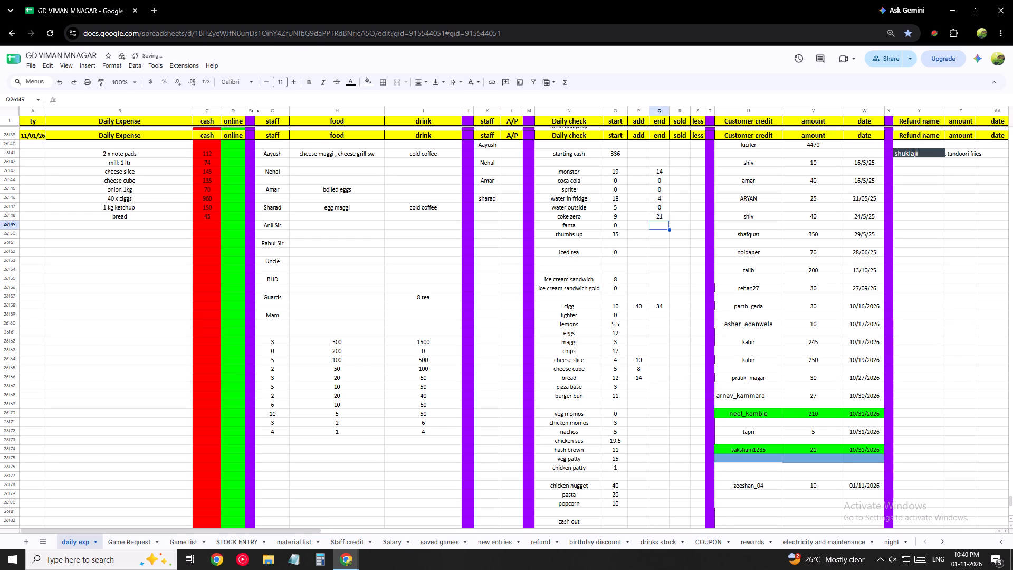
key(Left)
key(Up)
text(24)
key(Return)
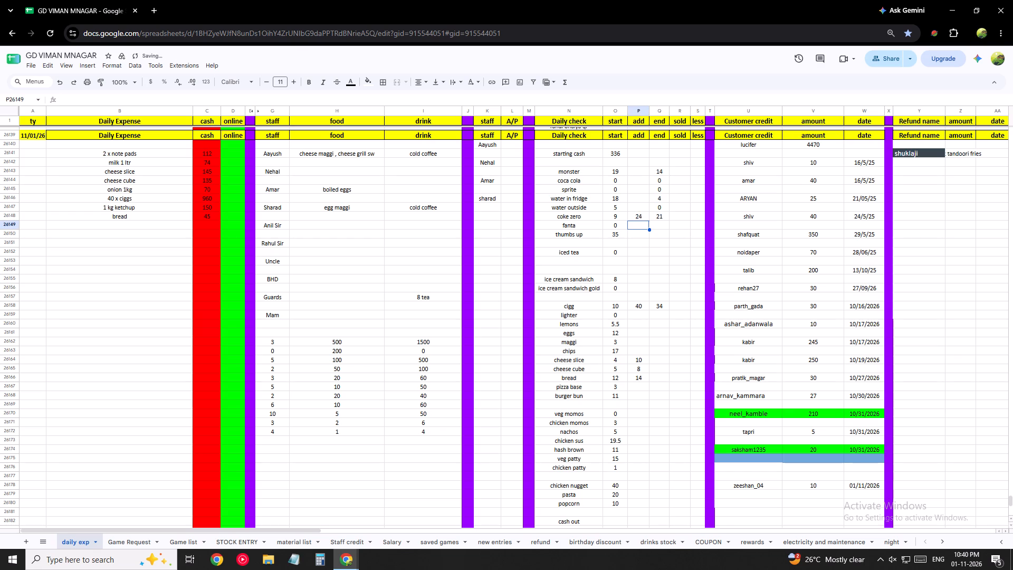
Enter Daily check end counts of 0 for fanta, 26 for thumbs up and 0 for iced tea.
key(Right)
key(0)
key(Return)
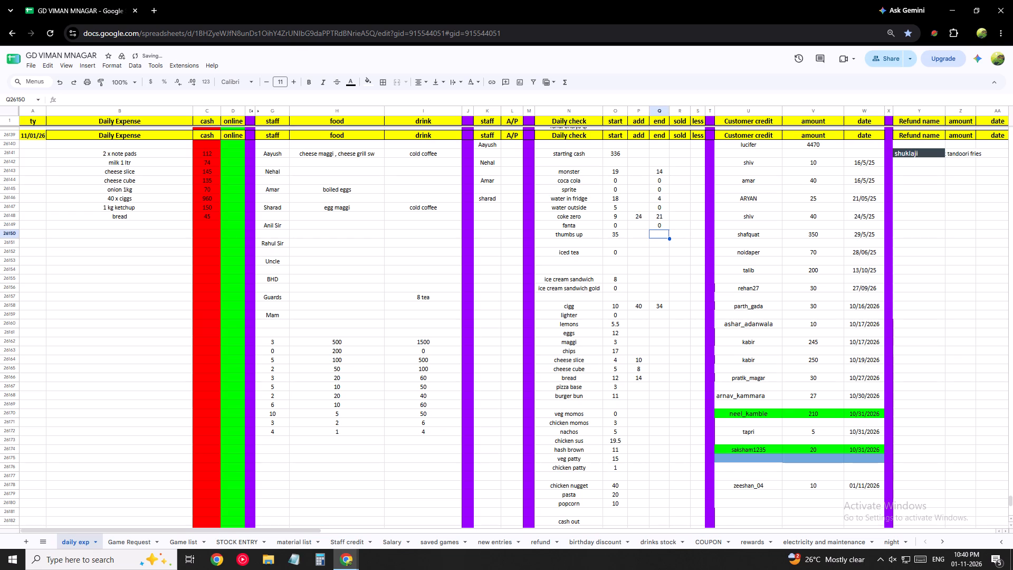
text(26)
key(Return)
key(Down)
key(0)
key(Return)
Enter Daily check end counts of 6 for ice cream sandwich and 0 for ice cream sandwich gold.
key(Down)
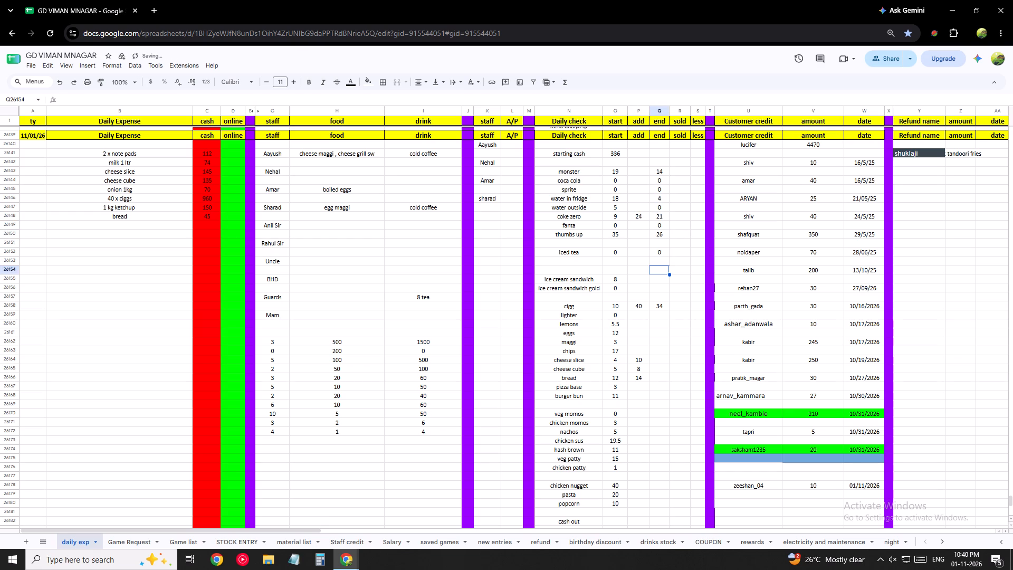
key(Down)
key(6)
key(Return)
key(0)
key(Return)
Enter Daily check end counts of 0 for lighter, 5.5 for lemons and 2 for eggs.
key(Down)
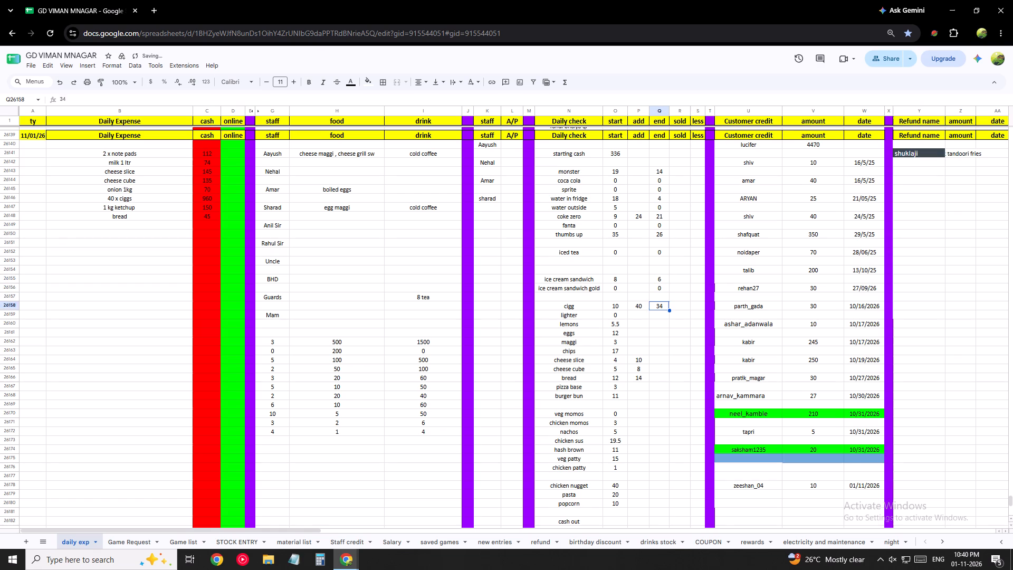
key(Down)
key(Down)
key(Up)
key(0)
key(Return)
text(5.5)
key(Return)
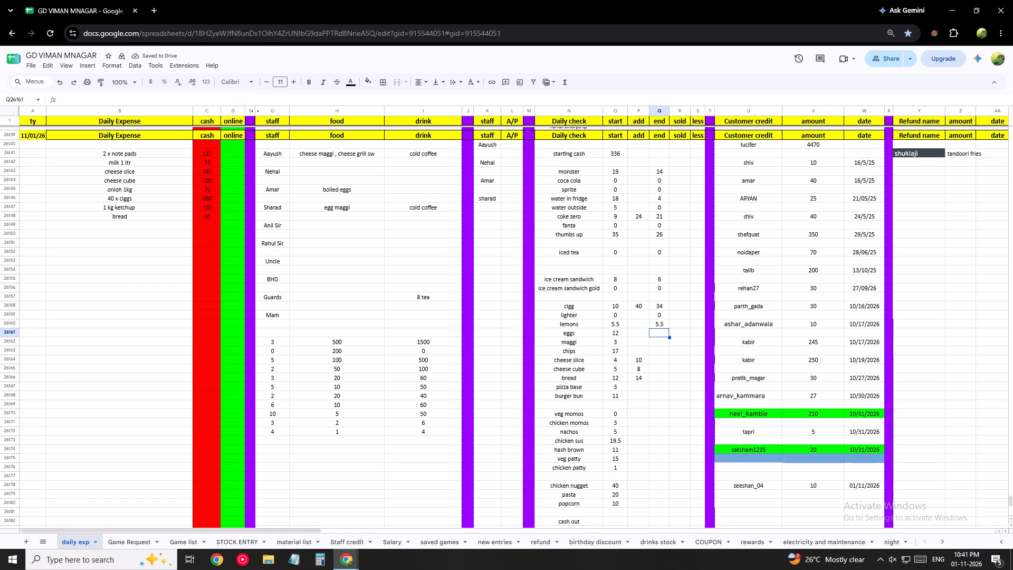
text(12)
key(BackSpace)
key(BackSpace)
key(BackSpace)
key(2)
key(Return)
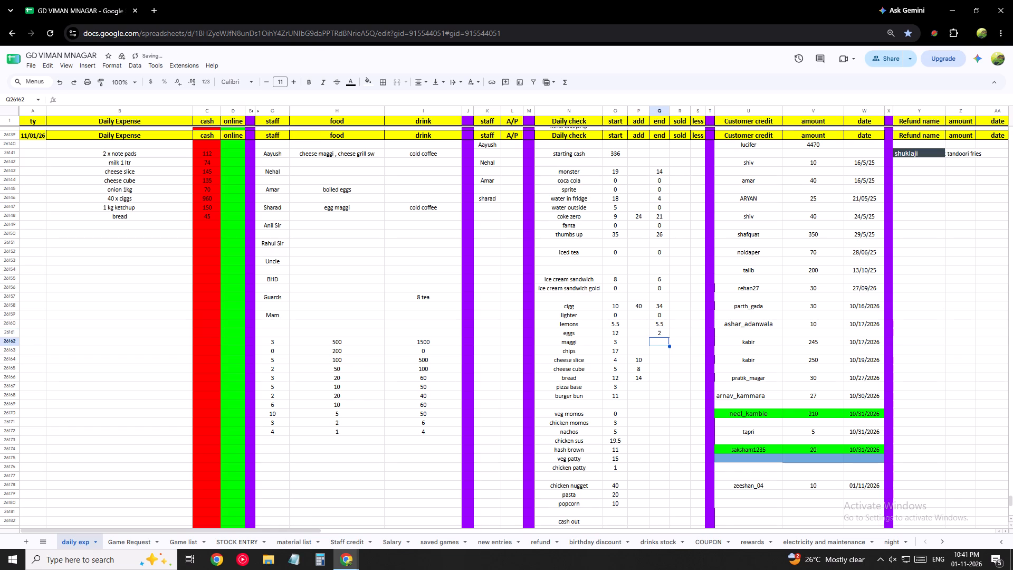
Enter an end count of 1 and an added quantity of 8 for maggi in the Daily check.
key(1)
key(Return)
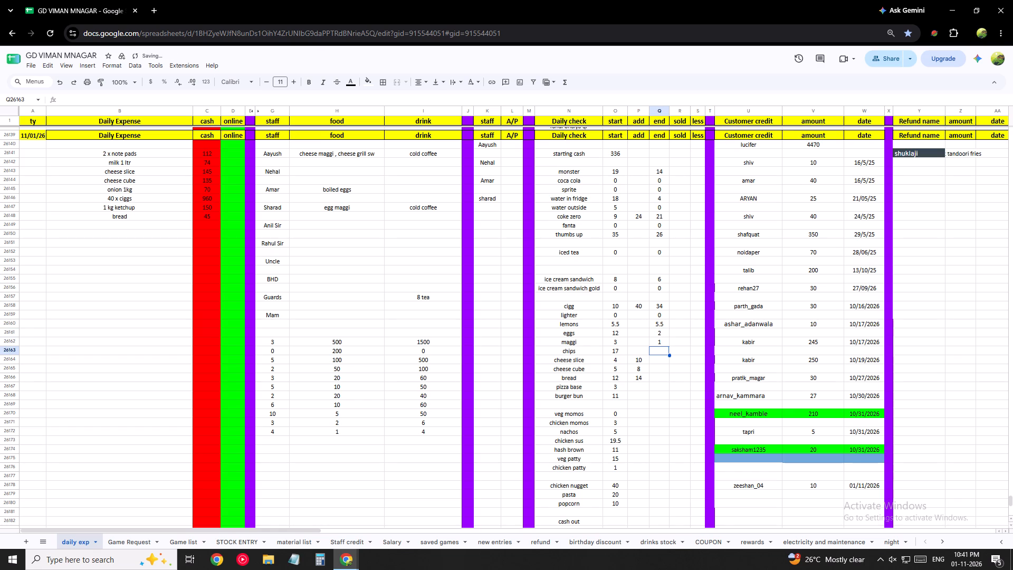
key(Left)
key(Up)
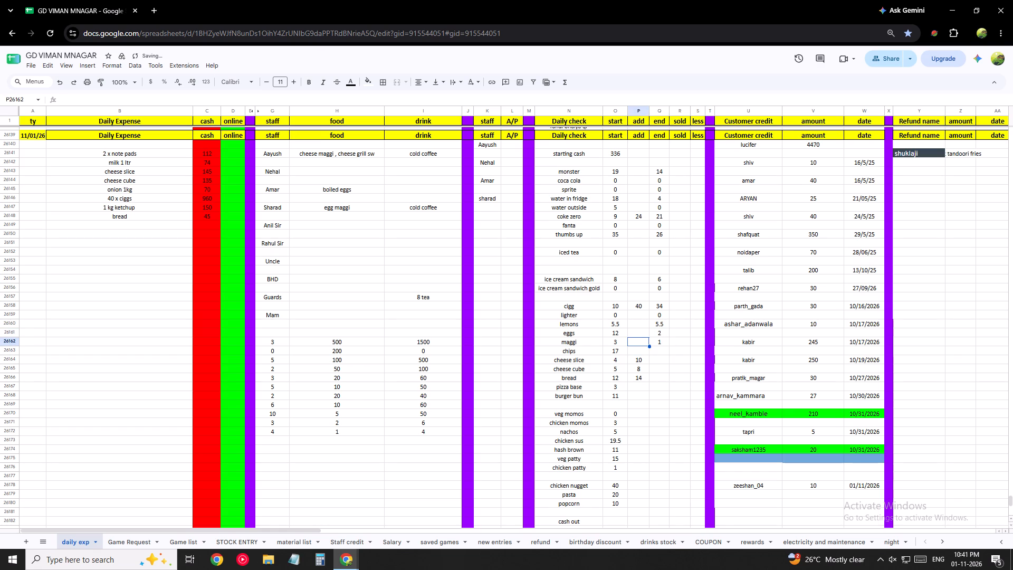
key(8)
key(Return)
Leaving chips blank, enter Daily check end counts of 8 for cheese slice, 9 for cheese cube and 10 for bread.
key(Right)
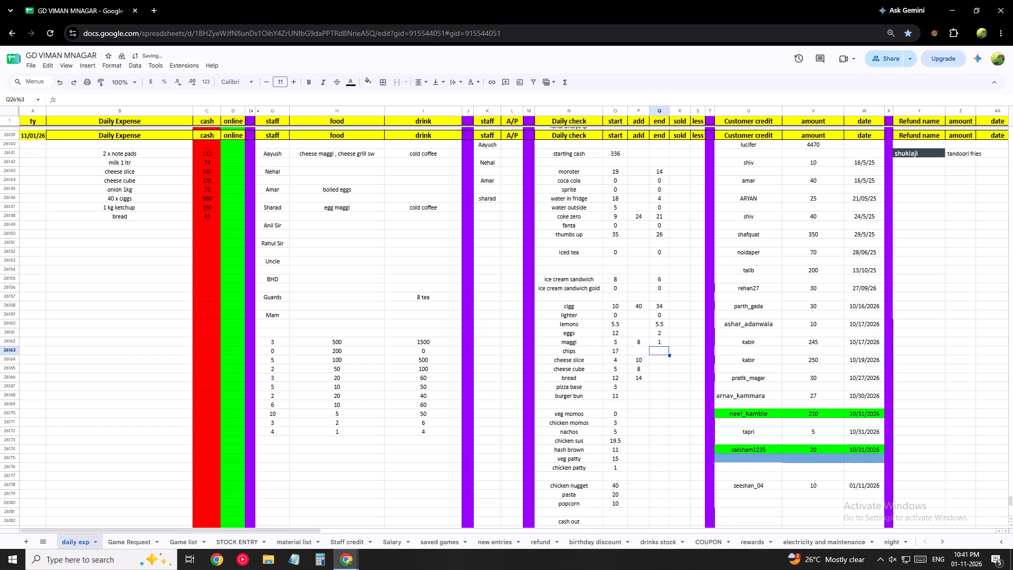
key(Down)
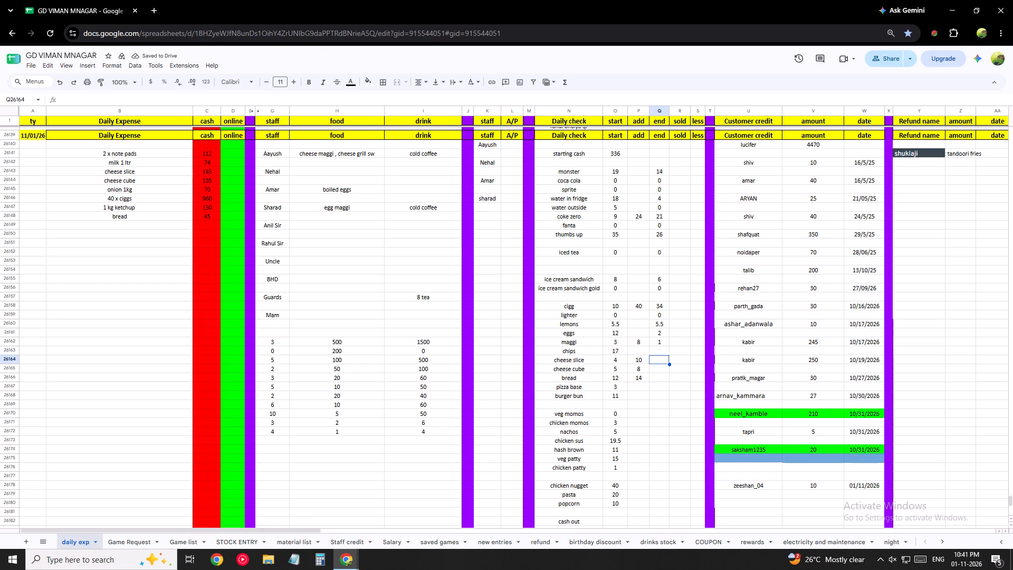
key(8)
key(Return)
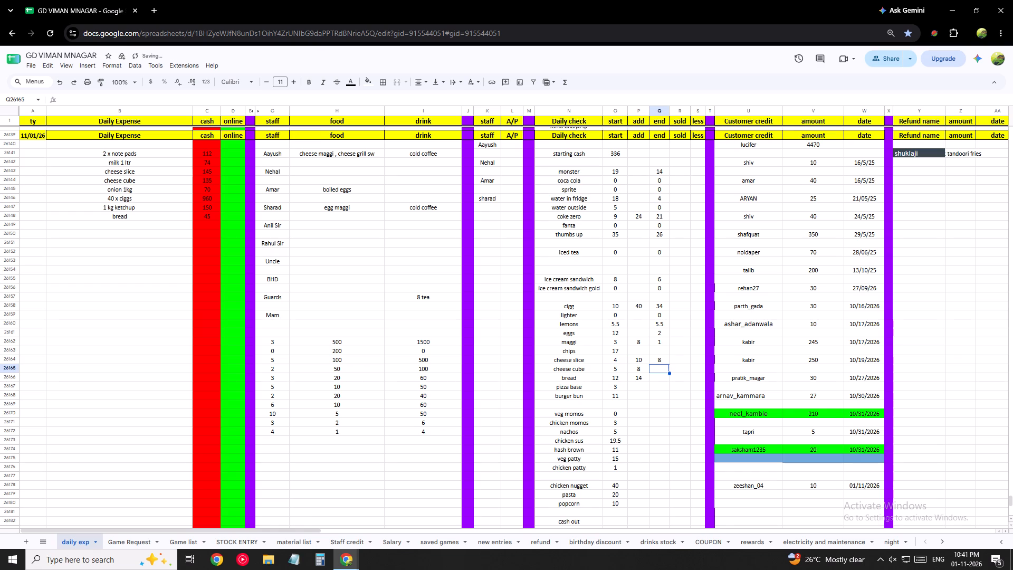
key(9)
key(Return)
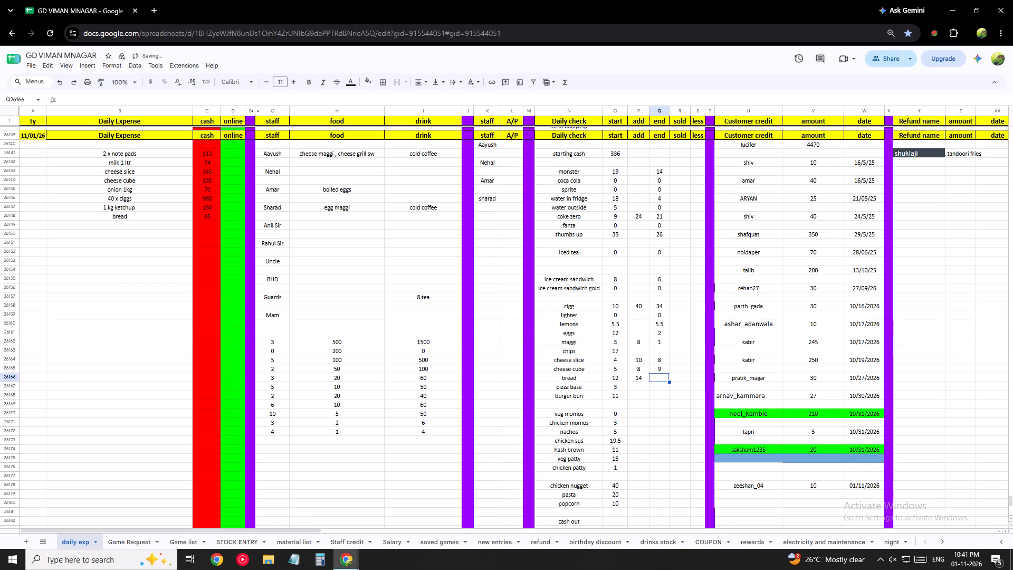
text(10)
key(Return)
Enter Daily check end counts of 3 for pizza base and 11 for burger bun.
key(Left)
key(Right)
key(Left)
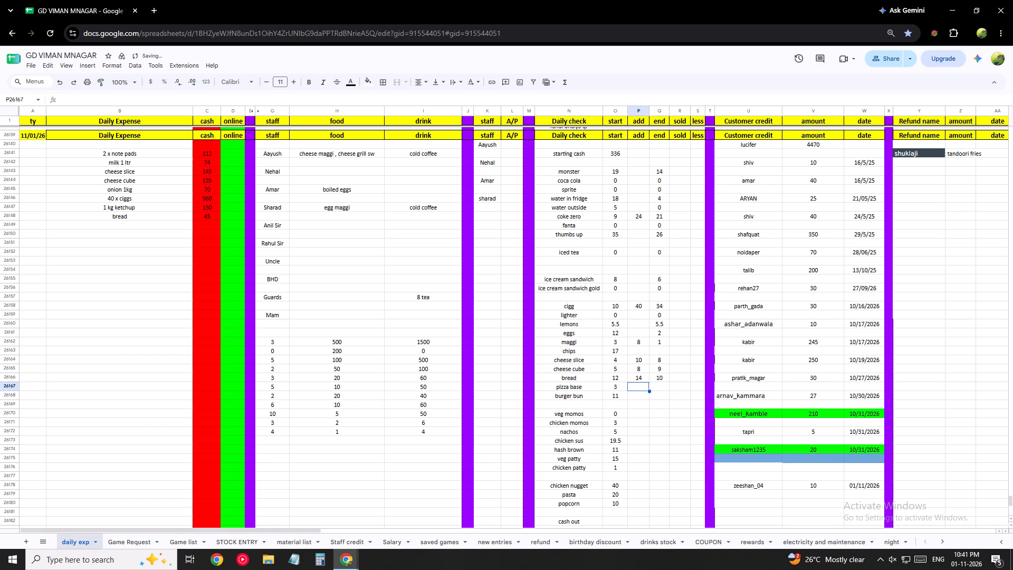
key(Right)
key(3)
key(Return)
text(11)
key(Return)
Enter Daily check end counts of 0 for veg momos, 3 for chicken momos and 5 for nachos.
key(Left)
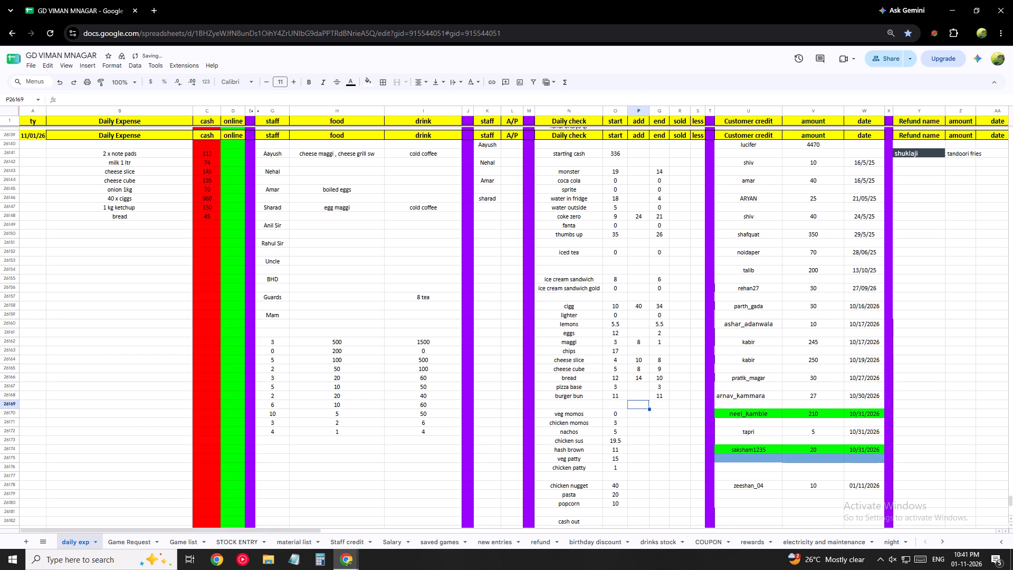
key(Down)
key(Right)
key(0)
key(Return)
key(3)
key(Return)
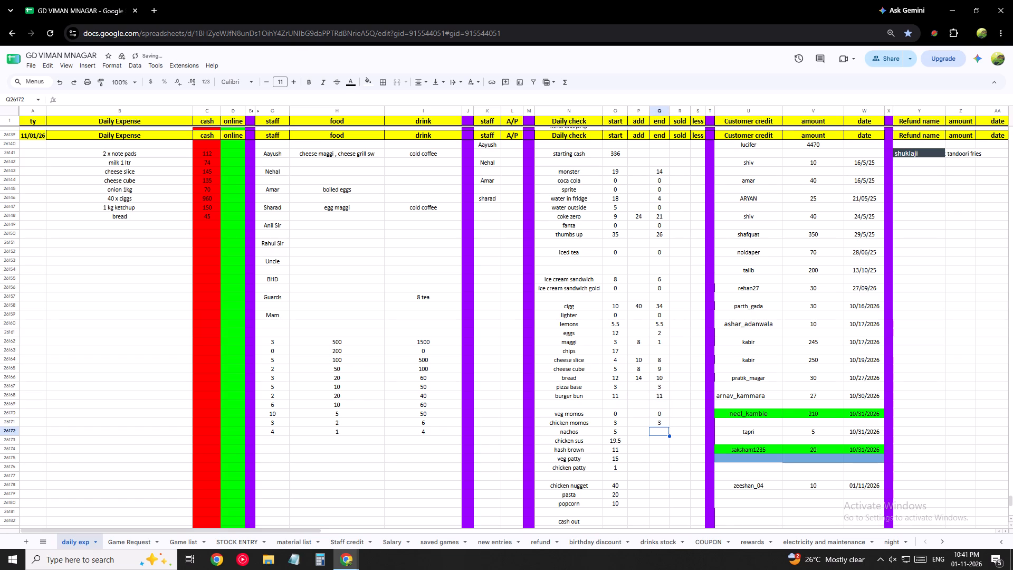
key(5)
key(Return)
Enter Daily check end counts of 16.5 for chicken sus, 11 for hash brown, 15 for veg patty and 1 for chicken patty.
text(16.5)
key(Return)
text(11)
key(Return)
text(15)
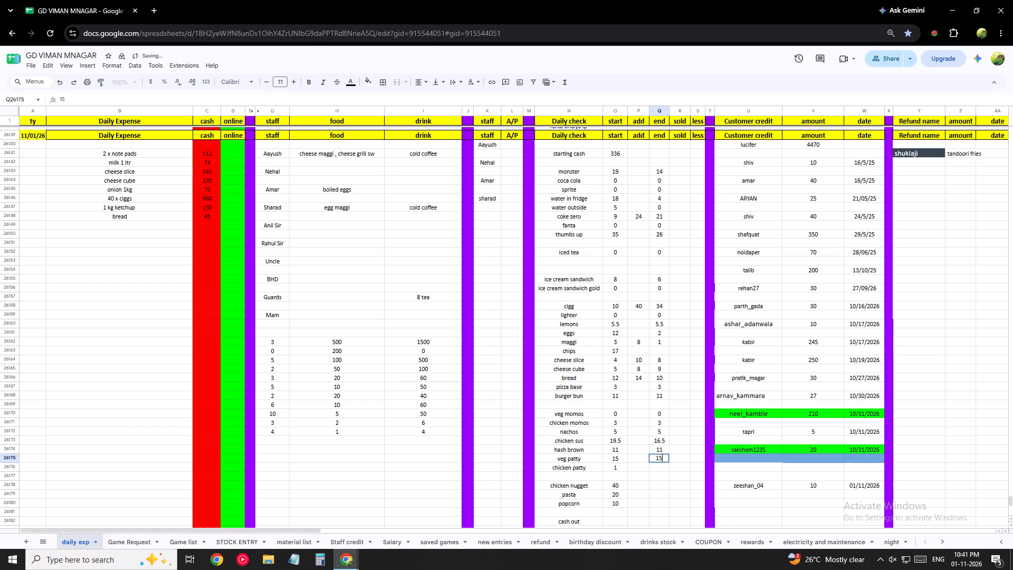
key(Return)
key(1)
key(Return)
Enter Daily check end counts of 40 for chicken nugget, 20 for pasta and 8 for popcorn.
key(Down)
key(Down)
key(Up)
key(4)
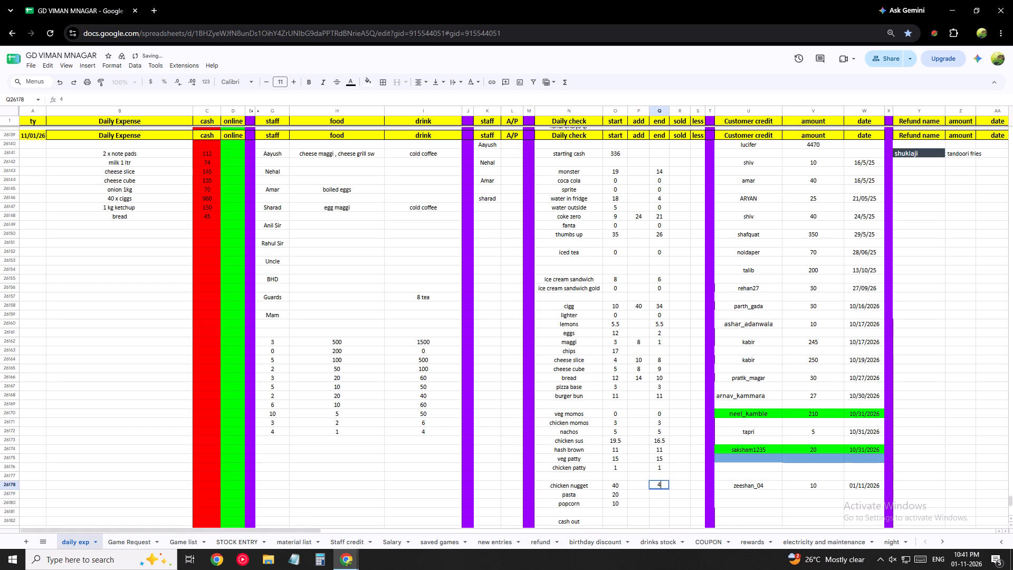
key(Return)
key(Up)
text(40)
key(Return)
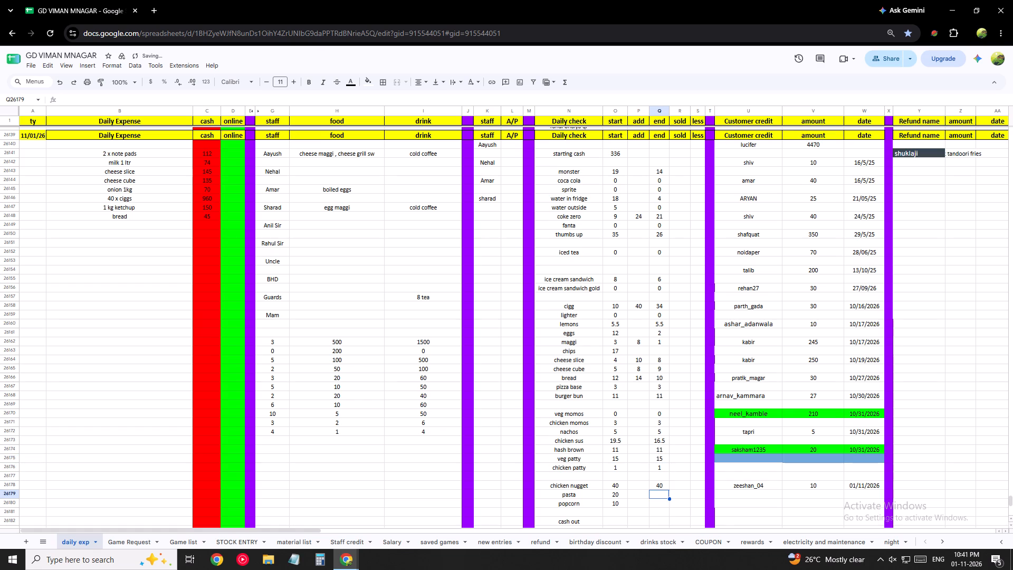
text(20)
key(Return)
text(110)
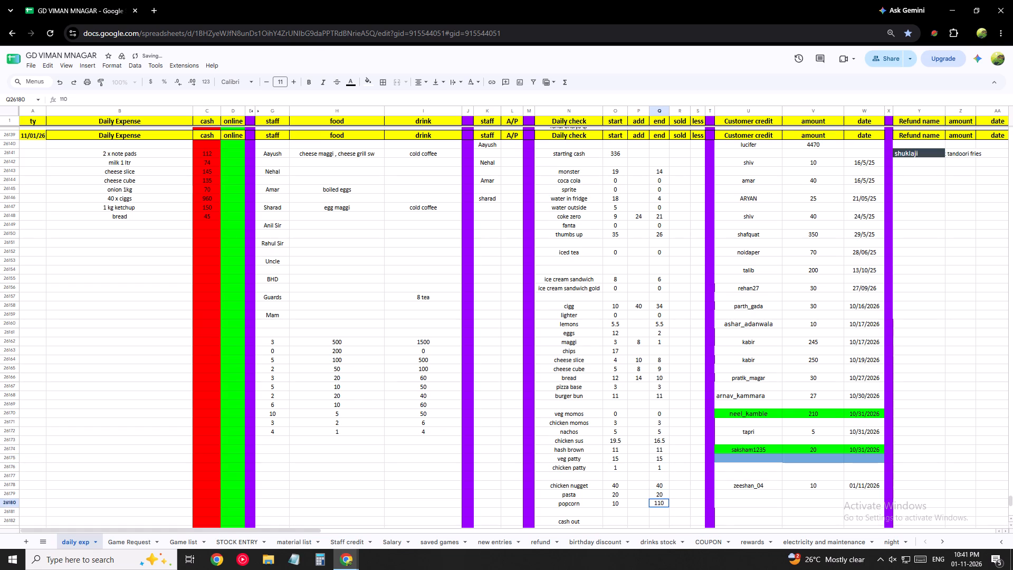
key(BackSpace)
key(BackSpace)
key(BackSpace)
key(8)
key(Return)
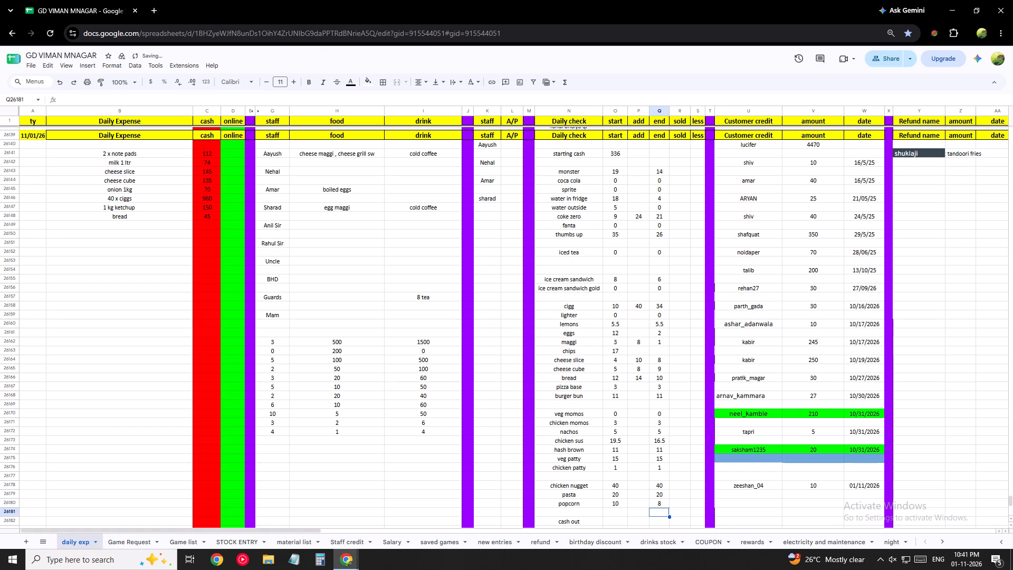
Set the Daily check end count for pasta to 18.
key(Up)
key(Up)
text(18)
key(Return)
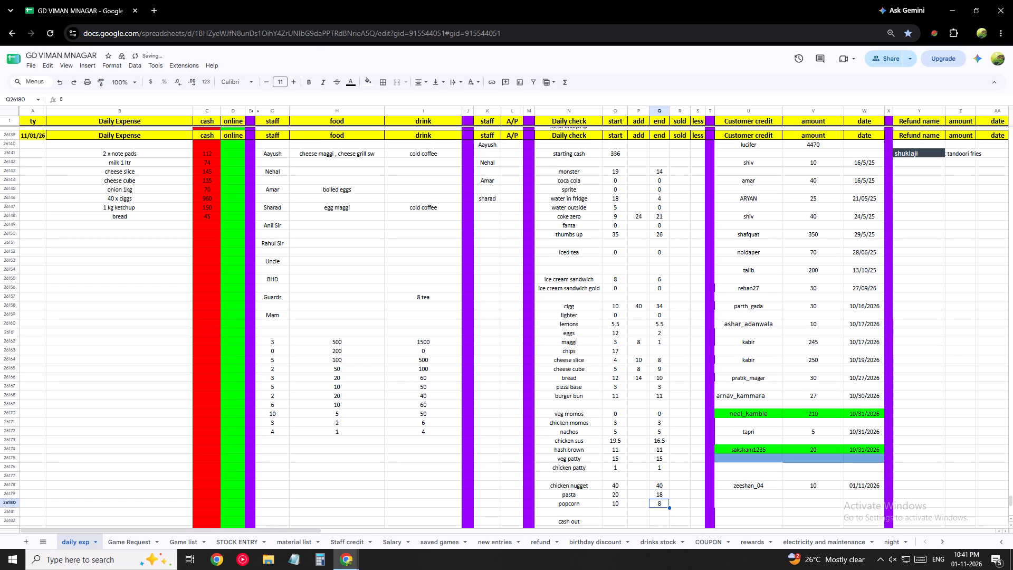
Review the current day's Daily check rows, from the payment rows below popcorn back up to the section header.
key(Down)
key(Down)
key(Down)
key(Down)
key(Down)
key(Down)
key(Down)
key(Down)
key(Down)
key(Down)
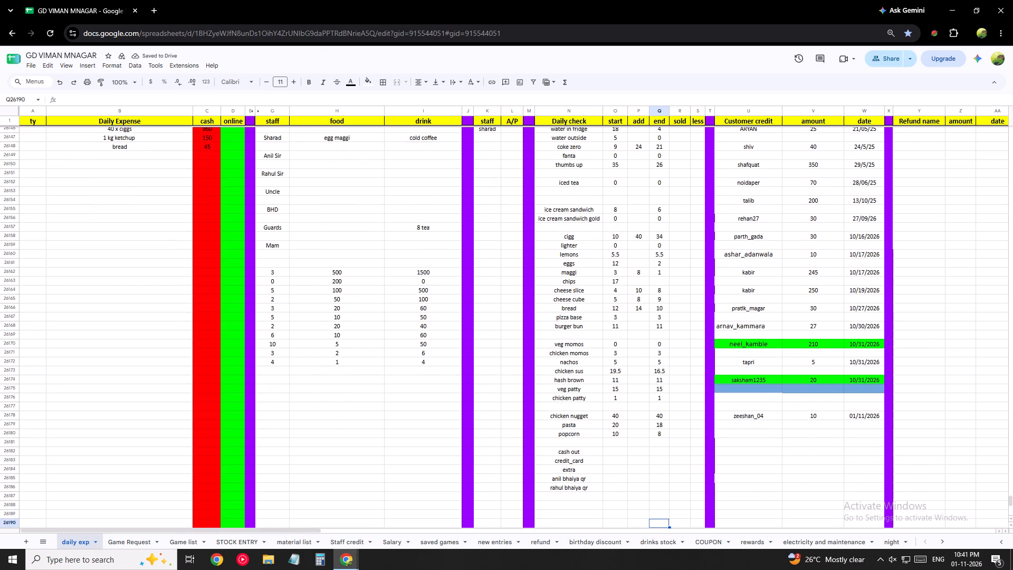
key(Up)
key(Up)
key(Up)
key(Up)
key(Up)
key(Up)
key(Up)
key(Up)
key(Up)
key(Up)
key(Up)
key(Up)
key(Up)
key(Up)
key(Up)
key(Up)
key(Up)
key(Up)
key(Up)
key(Up)
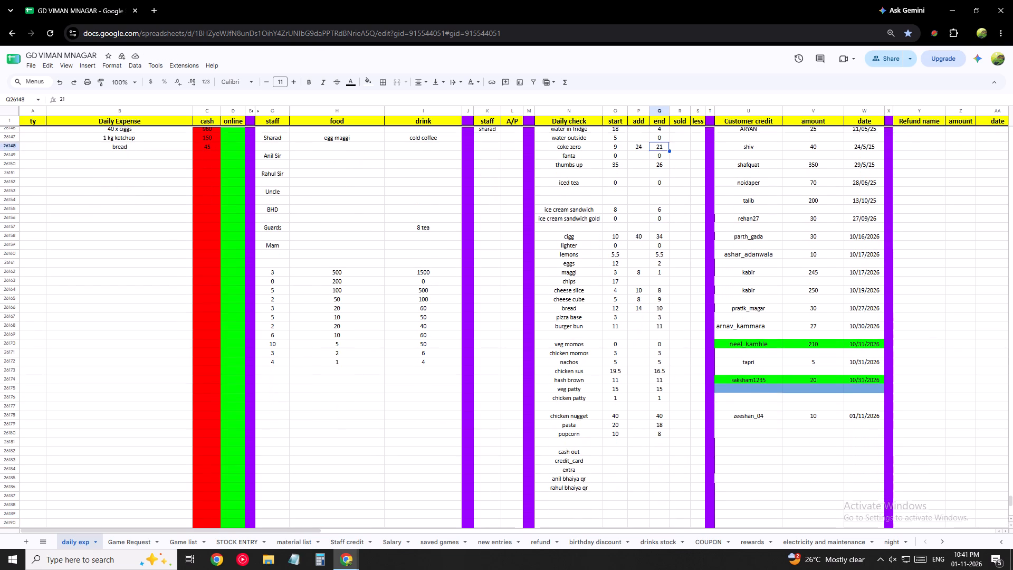
key(Down)
key(Up)
key(Up)
key(Up)
key(Up)
key(Down)
key(Down)
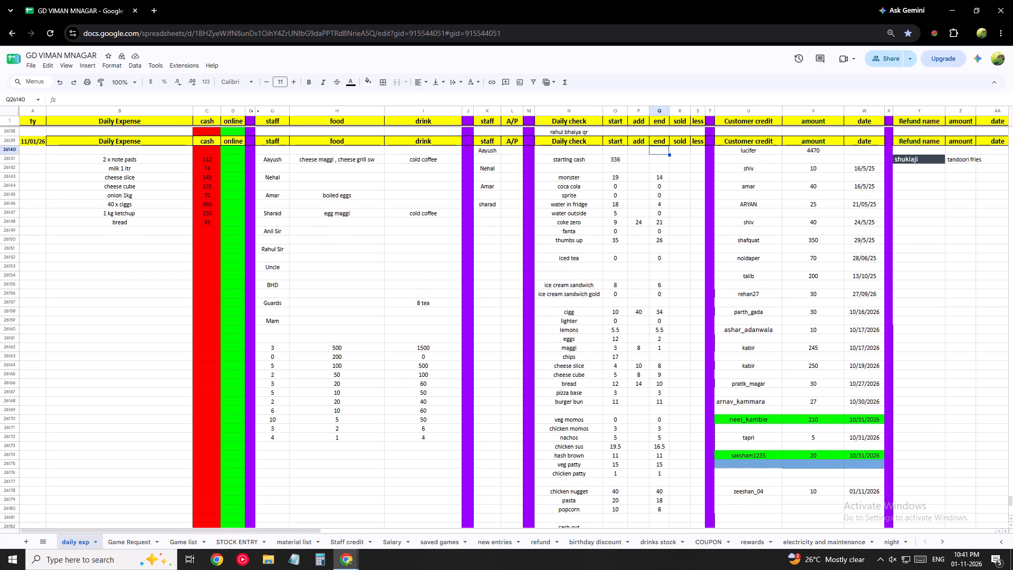
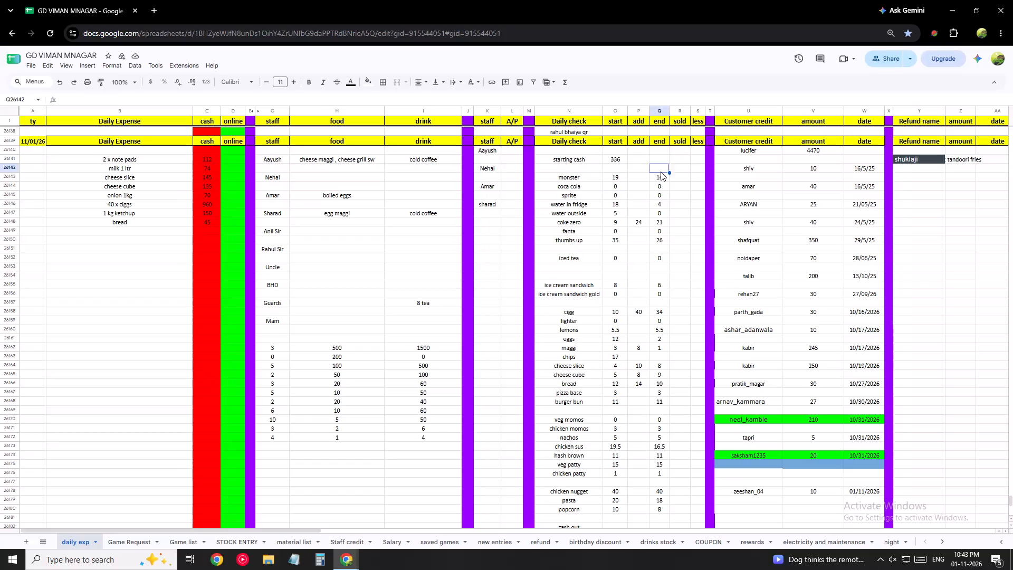
Enter a Daily check end count of 9 for chips in the current day's section.
key(Down)
key(Up)
key(Up)
key(Down)
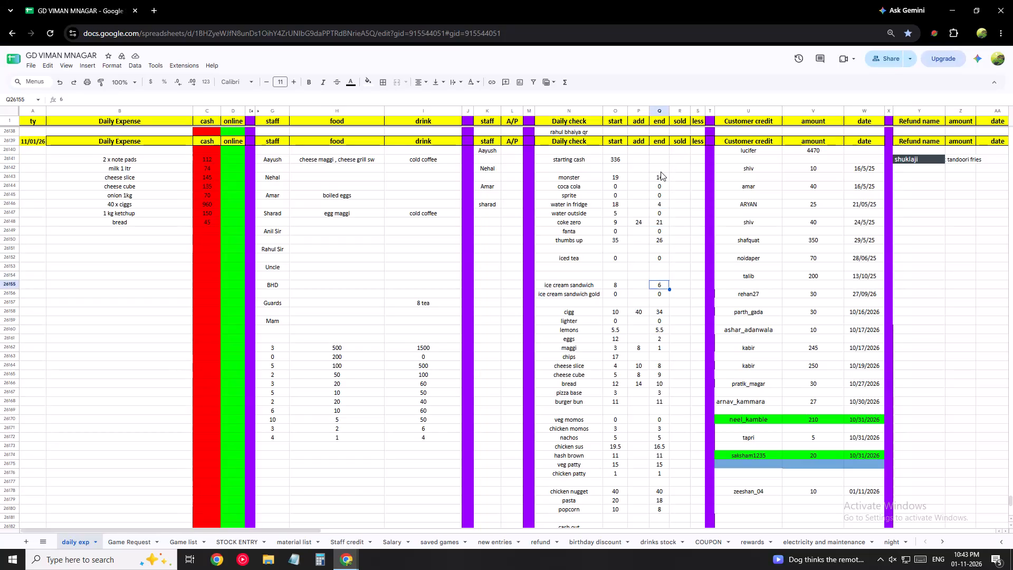
key(Down)
key(Down)
key(Down)
key(Down)
key(Down)
key(Down)
key(Down)
key(Down)
key(9)
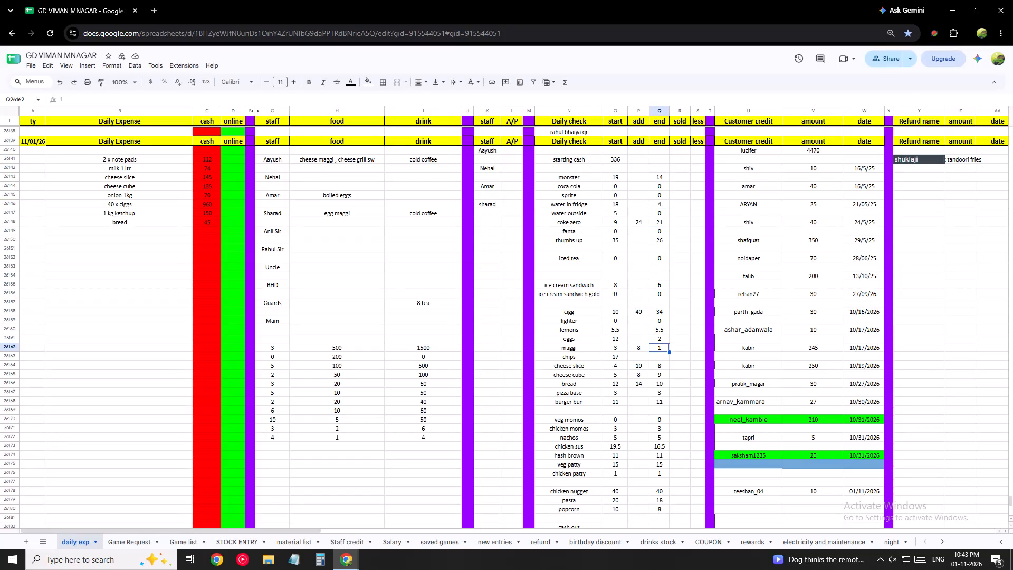
key(Return)
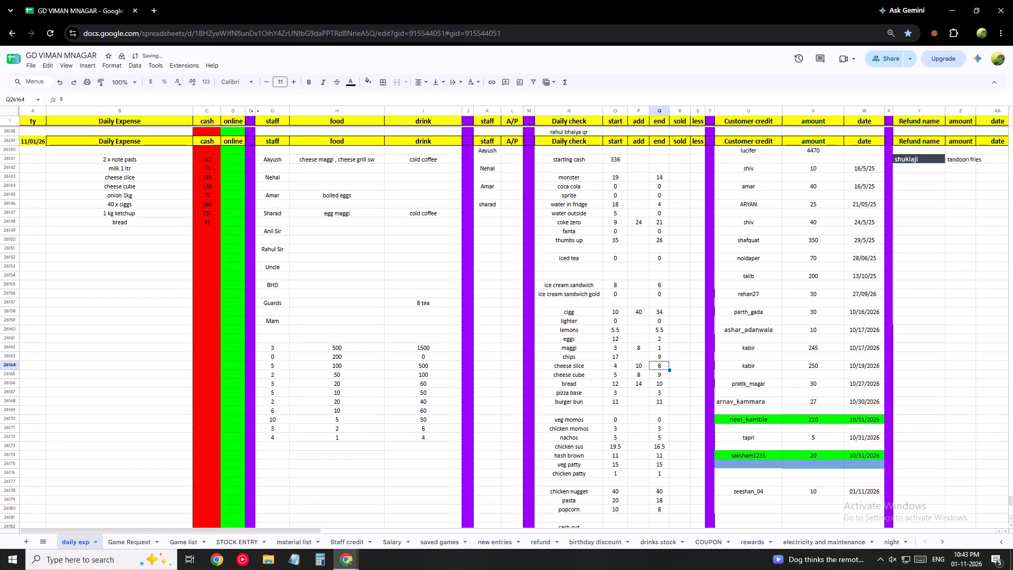
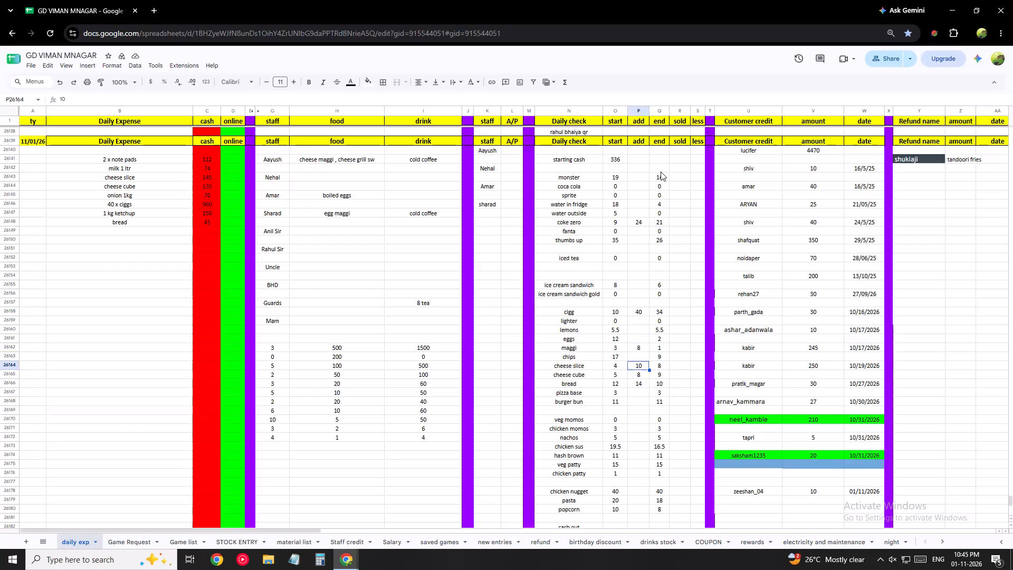
Update the current day's cash count to 5 for the second 10 denomination row and 11 for the 5 denomination.
key(Down)
key(Left)
key(Left)
key(Left)
key(Down)
key(Down)
key(Down)
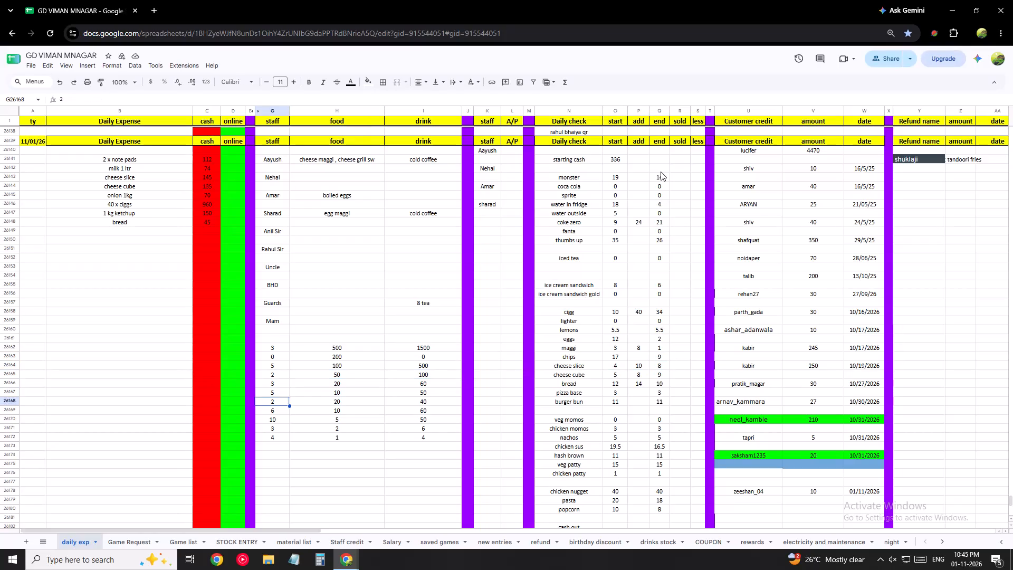
key(Down)
key(5)
key(Return)
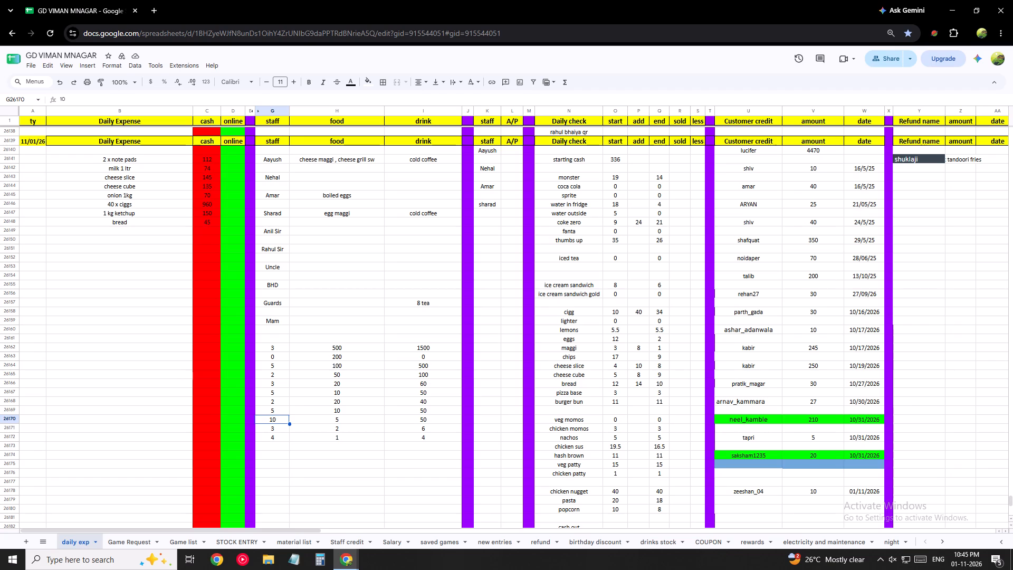
text(11)
key(Return)
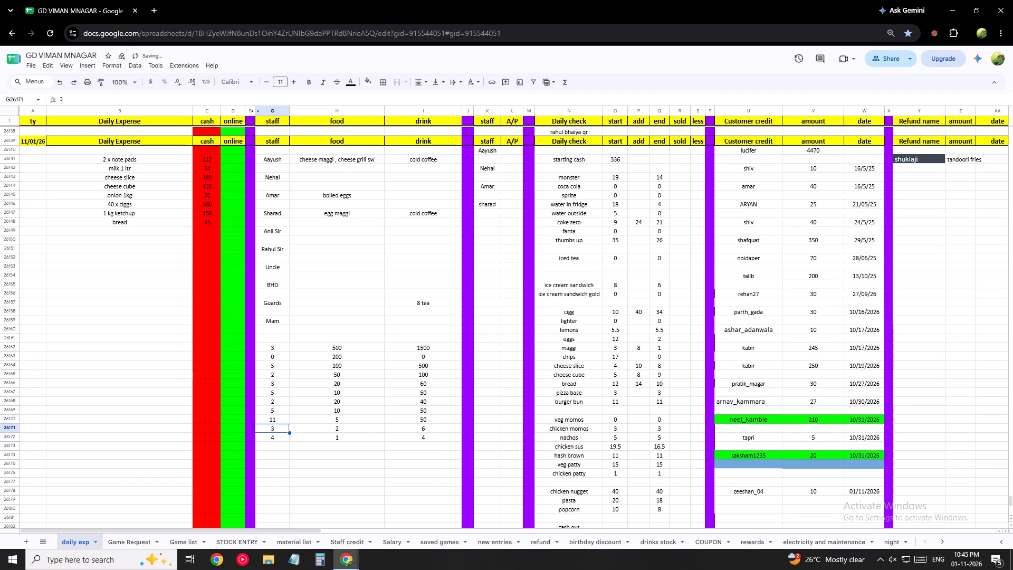
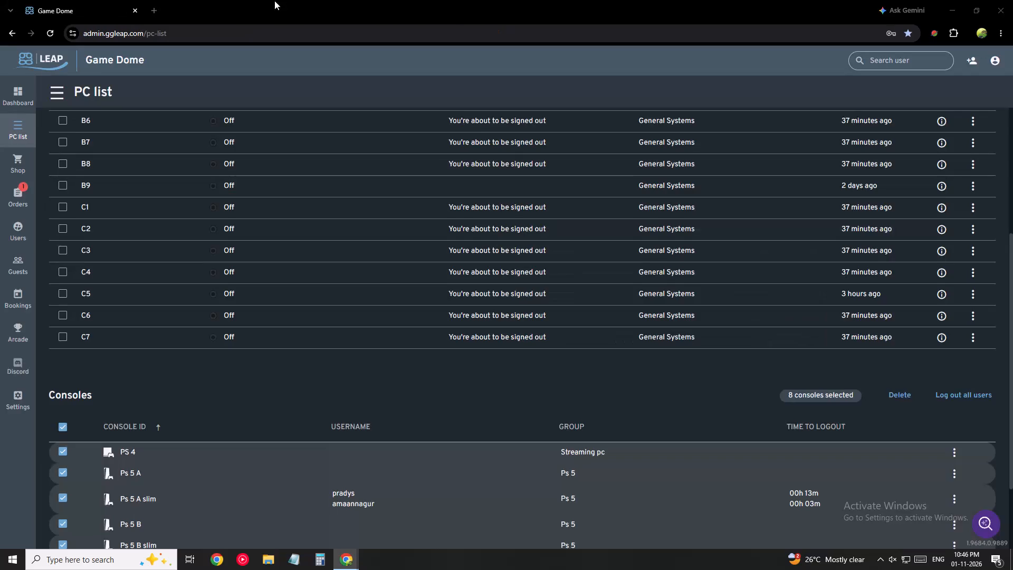
Shut down PC B5 from the PC list and confirm.
scroll(360, 376, up, 6)
click(240, 415)
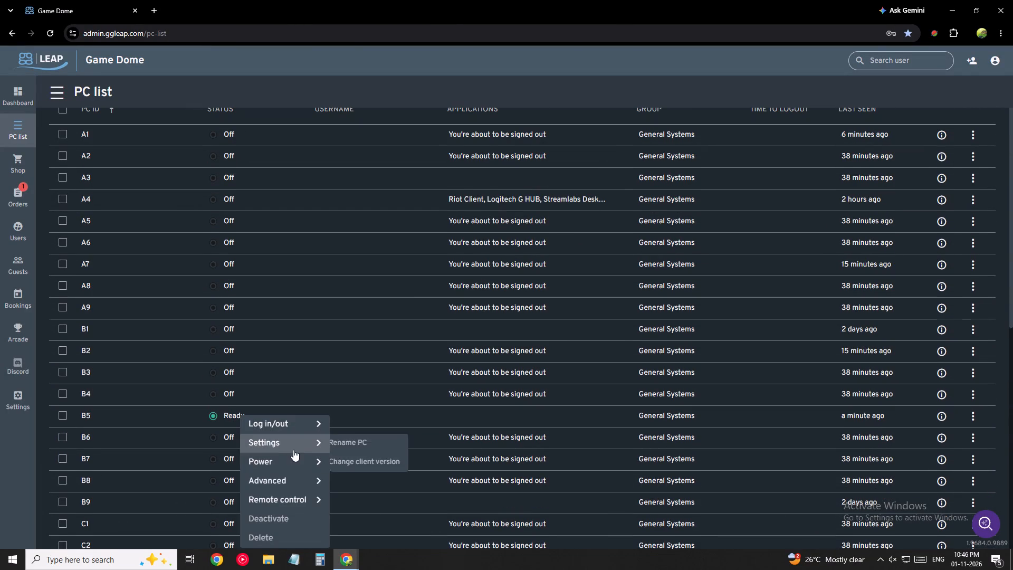
click(357, 497)
click(579, 319)
Examine the PC list for any system still switched on and check the consoles still in use.
key(alt+Tab)
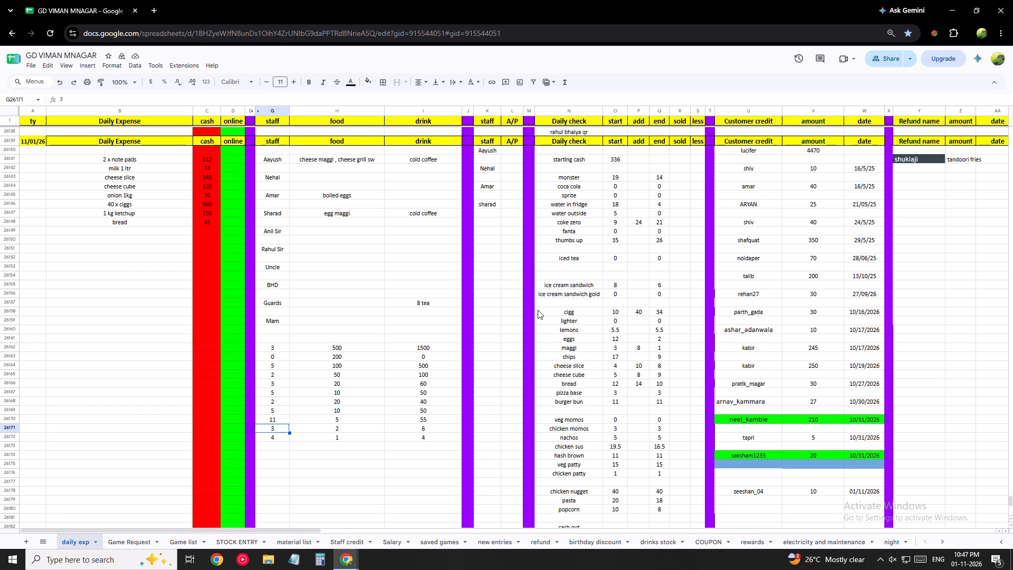
key(alt+Tab)
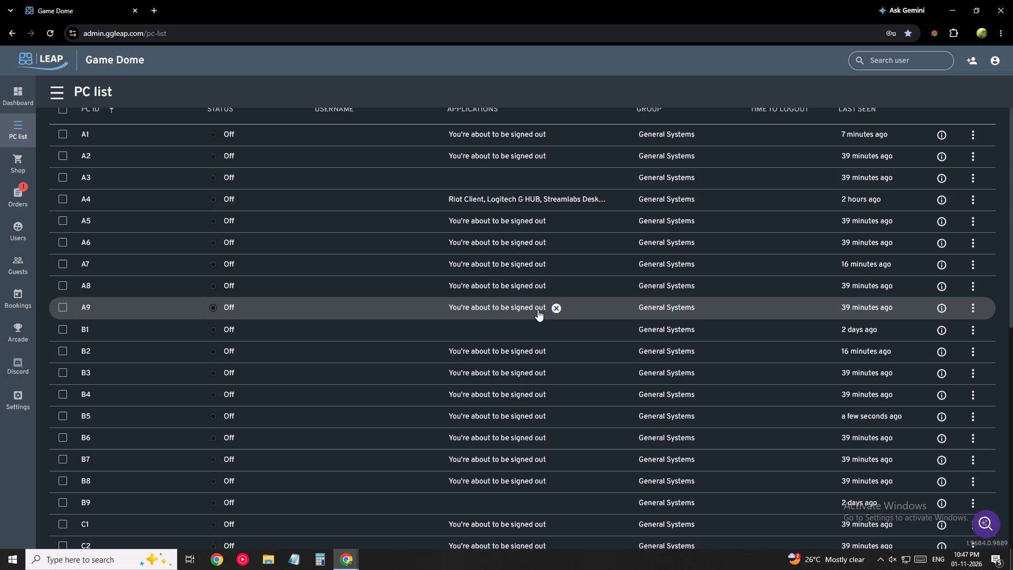
scroll(561, 373, down, 6)
scroll(555, 449, up, 1)
scroll(555, 452, down, 2)
scroll(513, 454, up, 3)
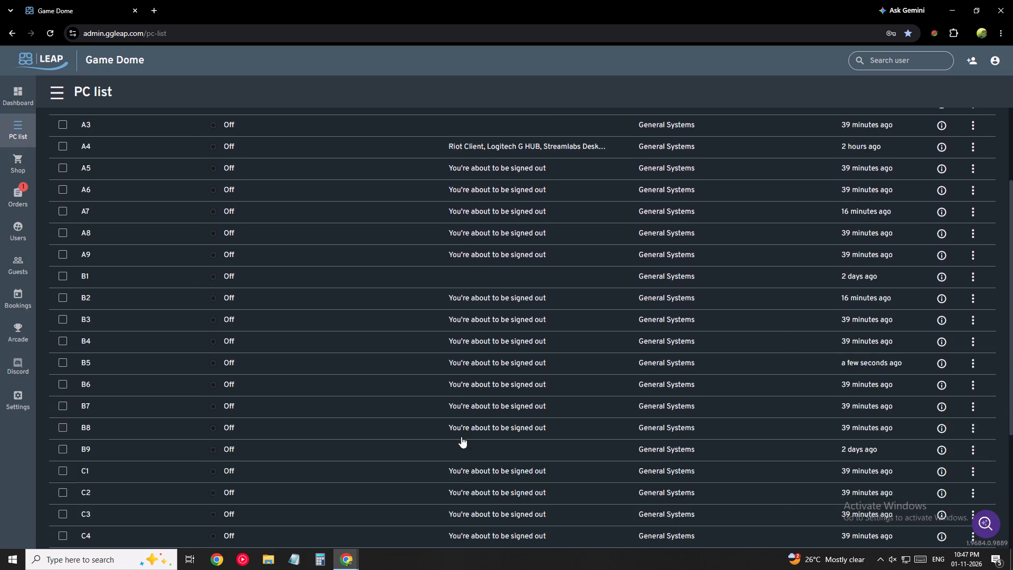
scroll(461, 436, up, 8)
scroll(190, 329, down, 1)
scroll(187, 338, up, 1)
scroll(187, 342, down, 9)
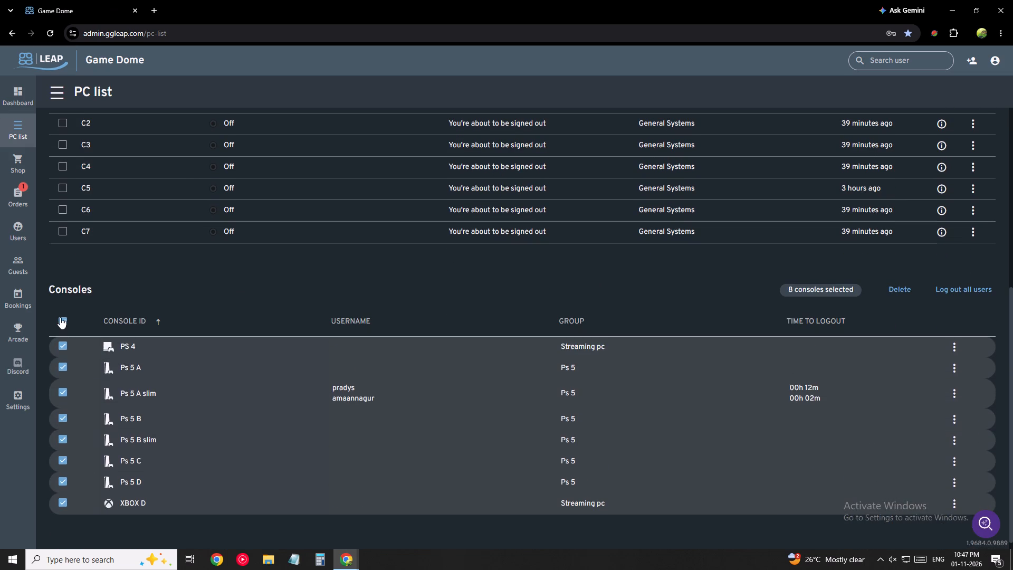
Clear the selection of all consoles in the Consoles list.
double_click(60, 317)
click(66, 320)
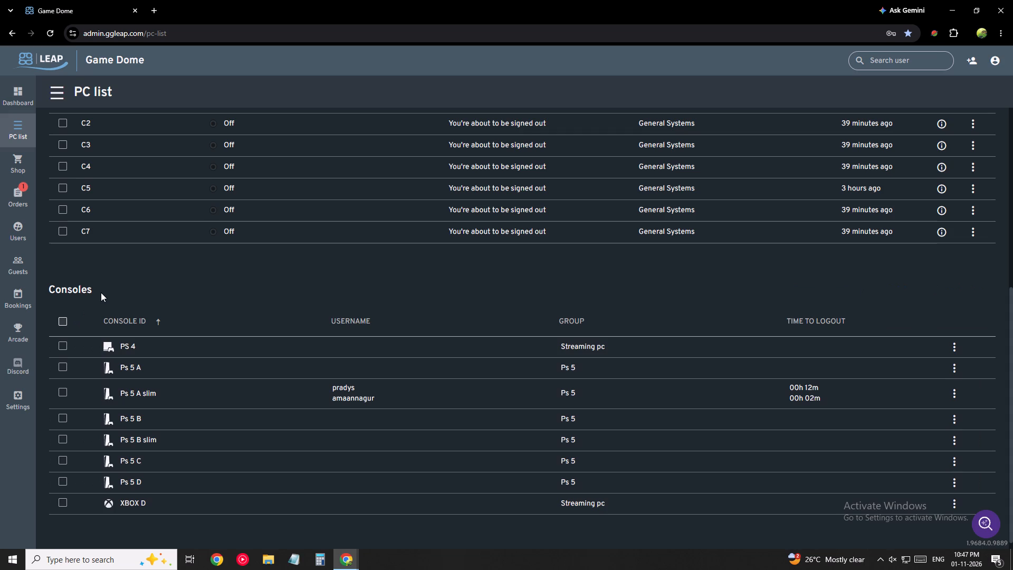
Switch to the GD VIMAN MNAGAR sheet and total the current day's cash denomination amounts in the drink column.
key(alt+Tab)
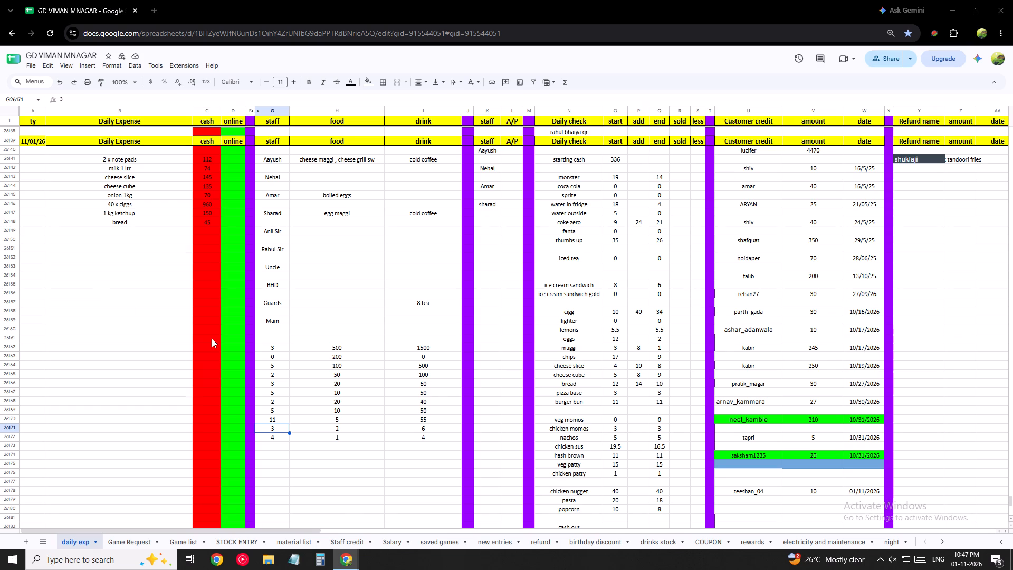
click(413, 451)
drag(424, 487, 425, 343)
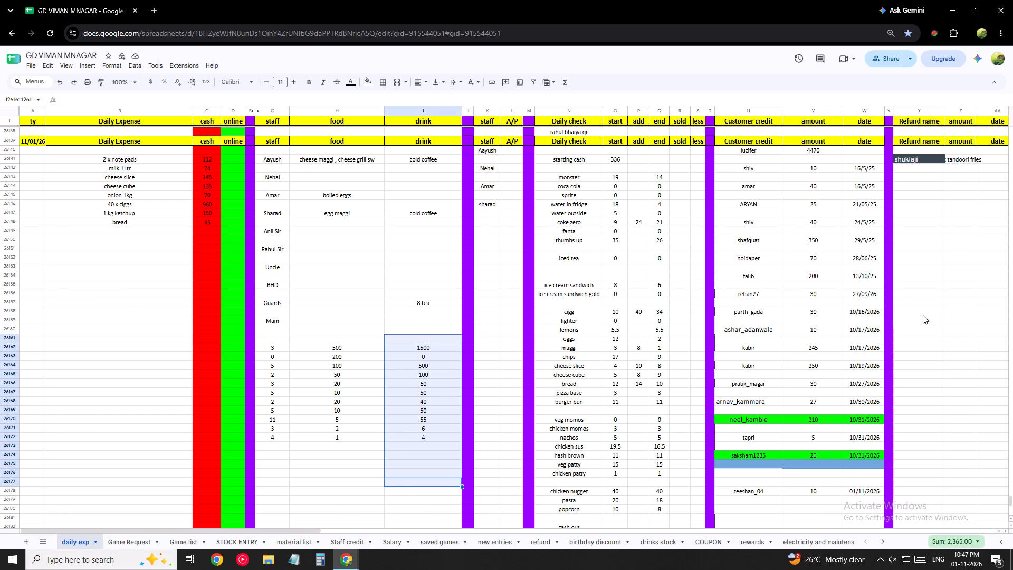
click(379, 284)
drag(445, 459, 443, 349)
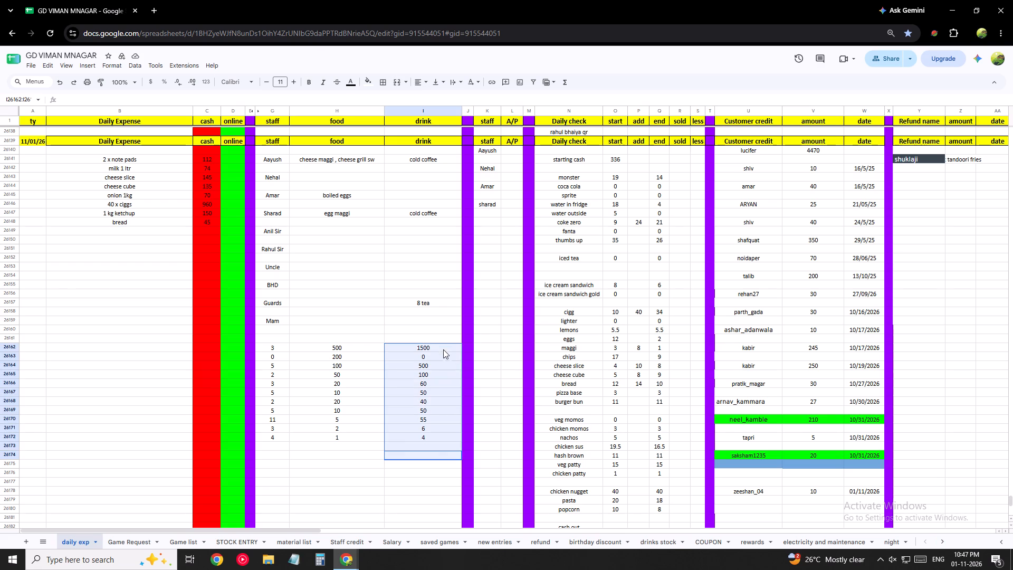
drag(443, 349, 443, 347)
Total the current day's cash expenses from 2 x note pads through bread.
scroll(892, 389, down, 2)
scroll(278, 306, up, 3)
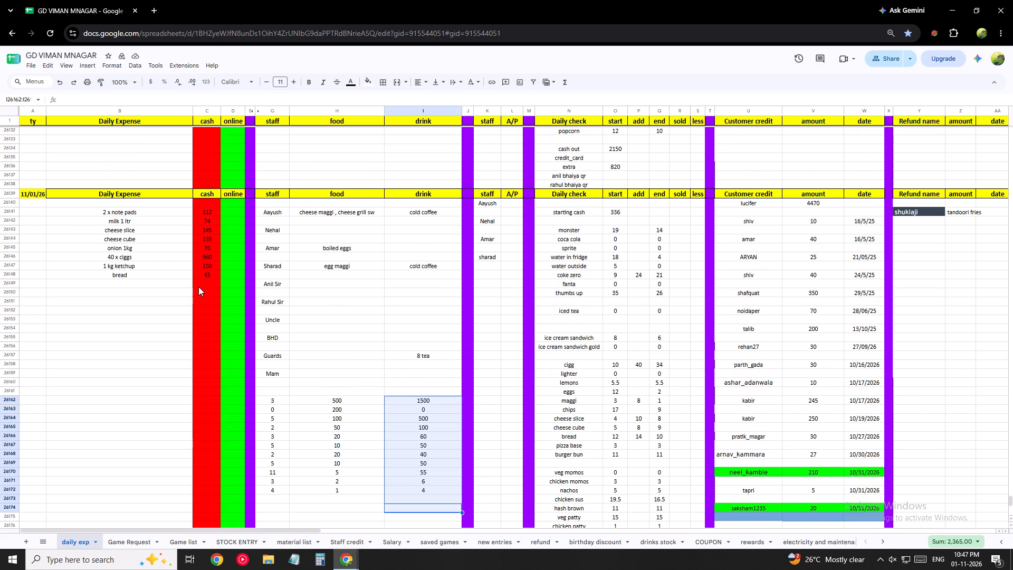
drag(200, 296, 214, 216)
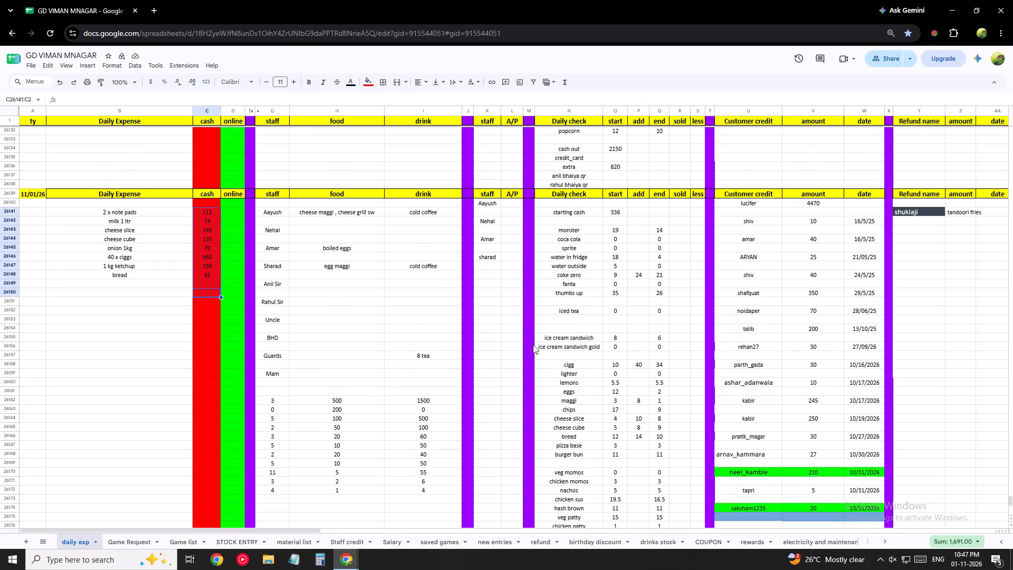
Review the current day's customer credit entries, starting cash and the empty cash out rows of the Daily check.
scroll(543, 338, down, 1)
scroll(377, 319, down, 2)
click(797, 398)
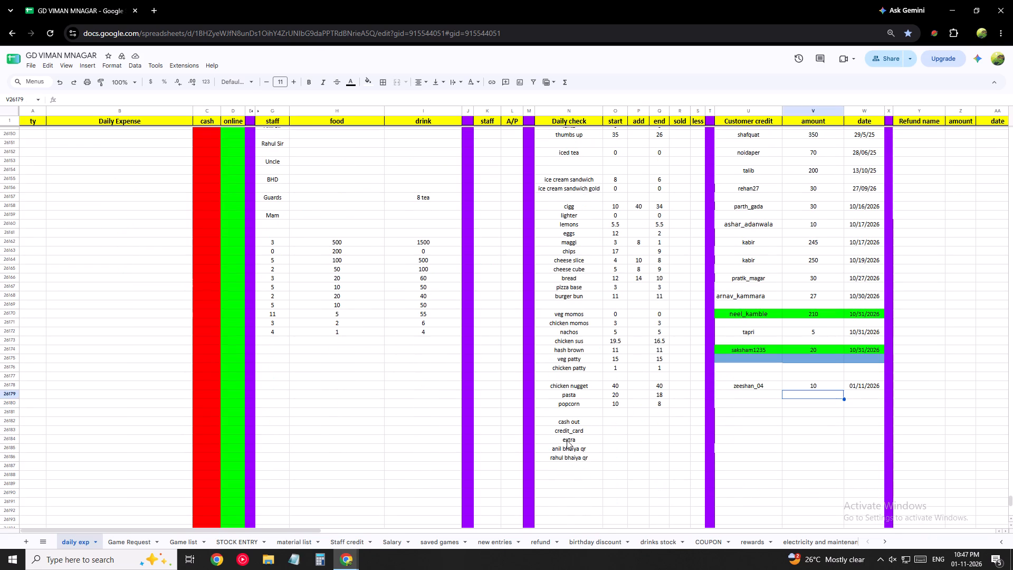
click(815, 431)
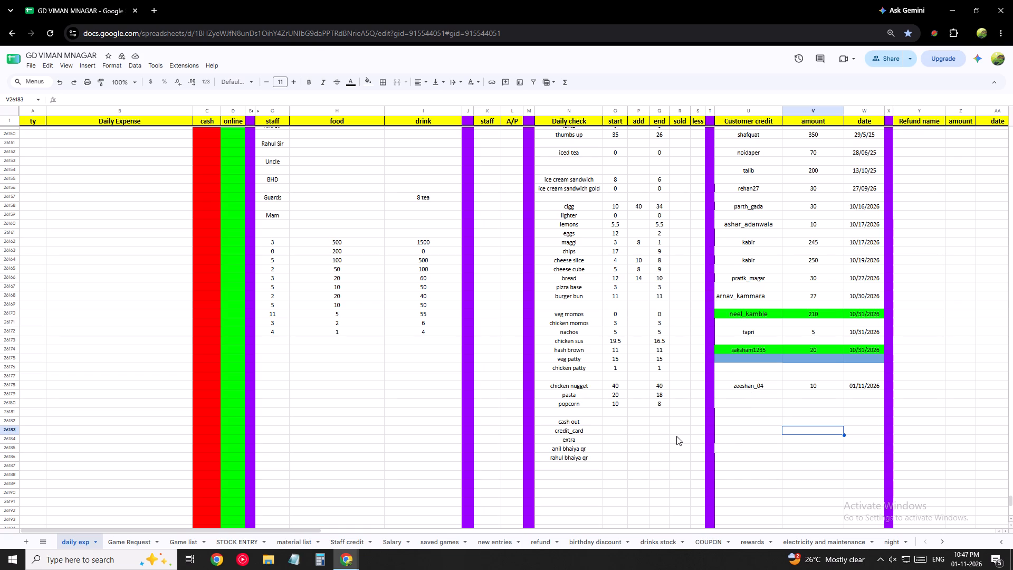
scroll(847, 451, up, 1)
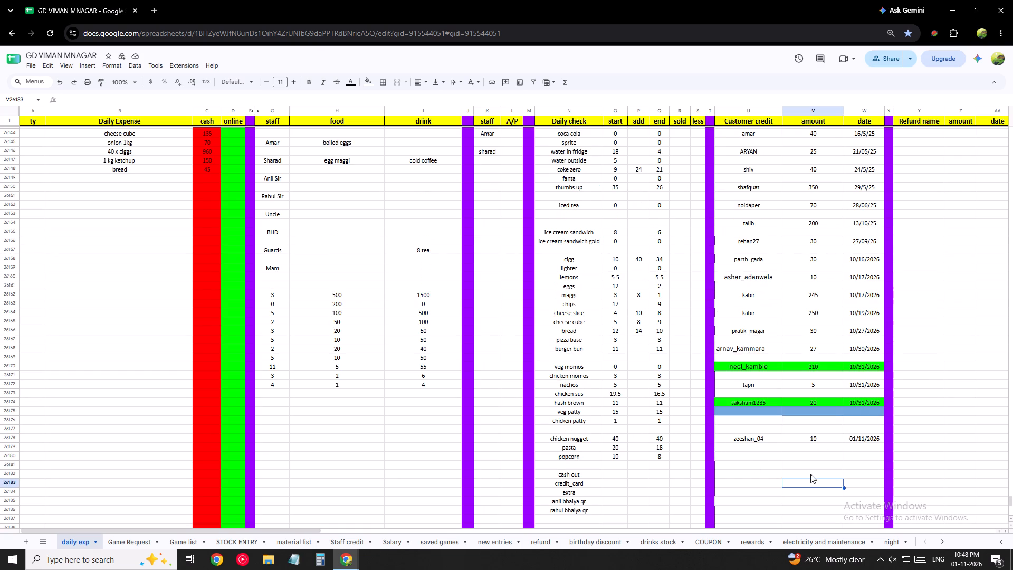
scroll(821, 337, up, 3)
click(613, 267)
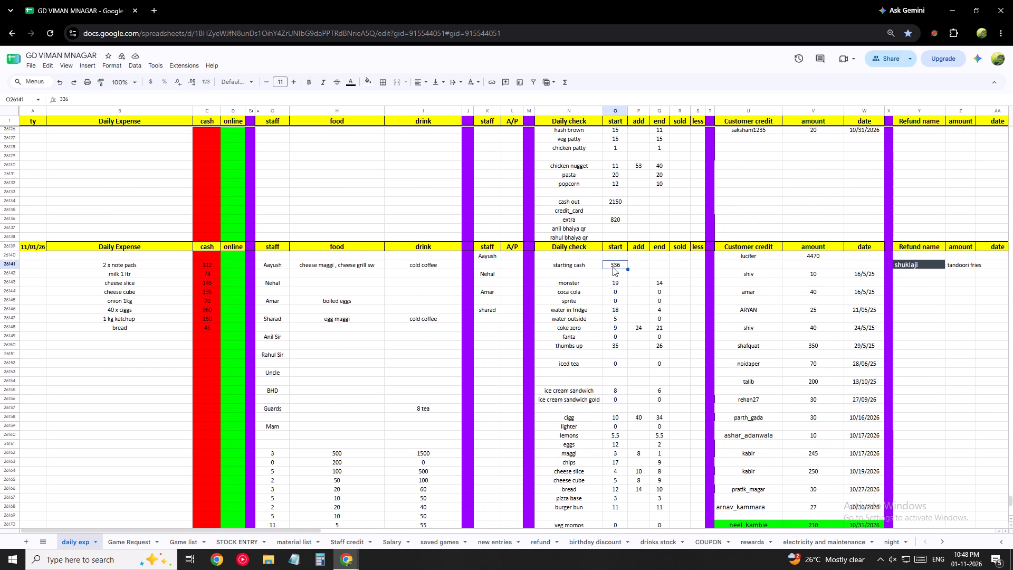
scroll(704, 366, down, 2)
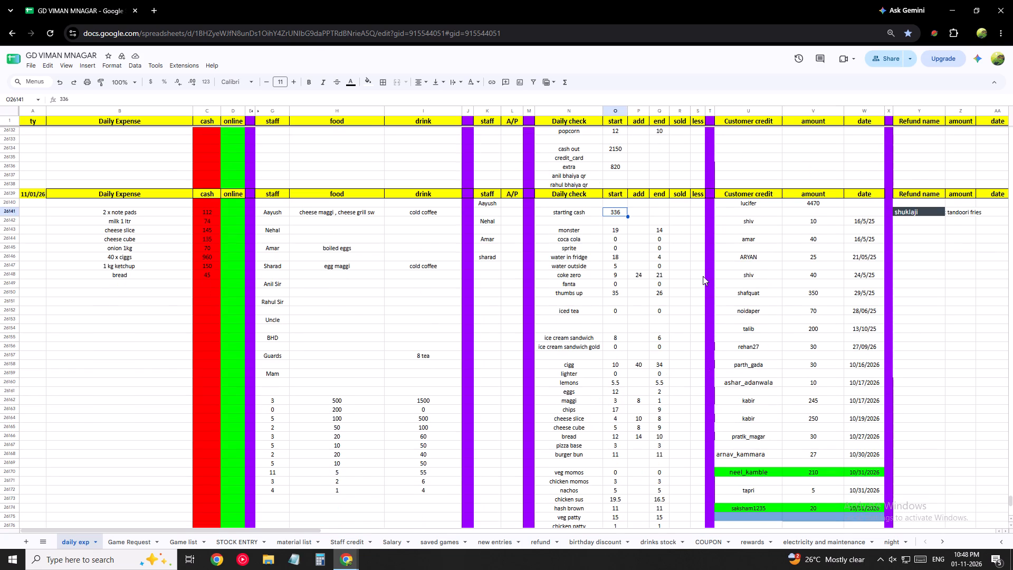
scroll(722, 347, down, 2)
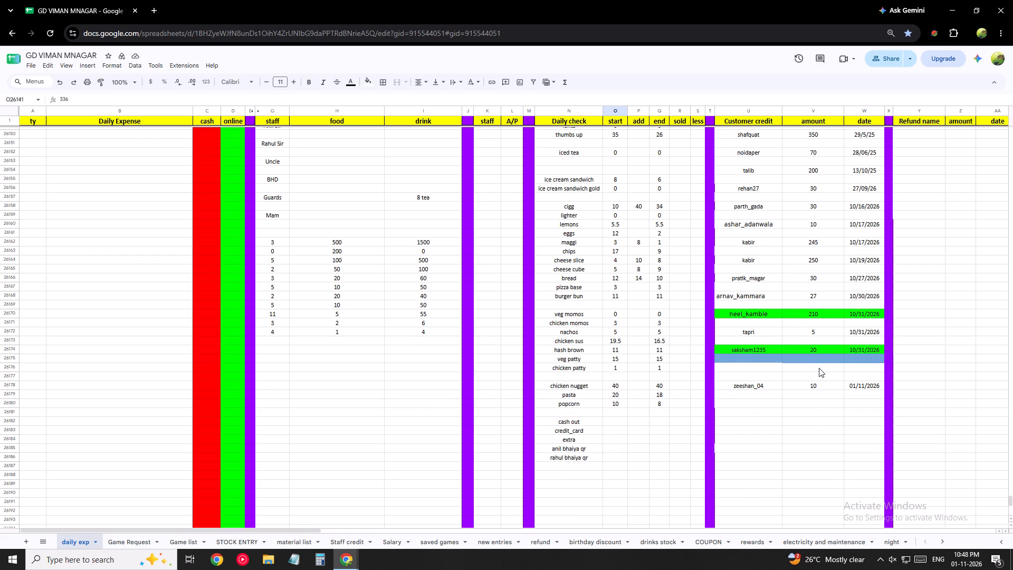
Examine the current day's refund entry, including its refund name and tandoori fries note.
scroll(820, 414, up, 2)
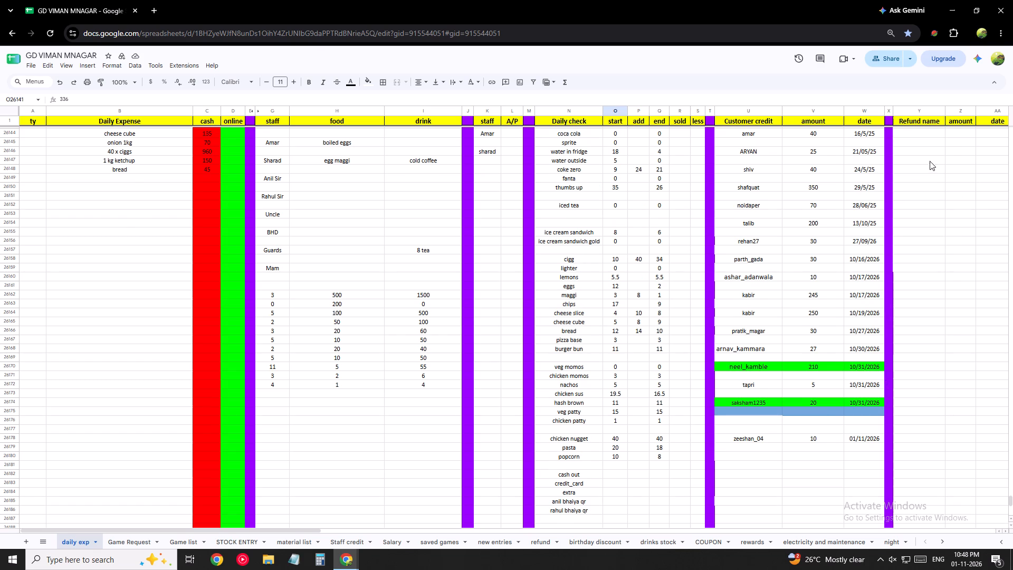
click(961, 163)
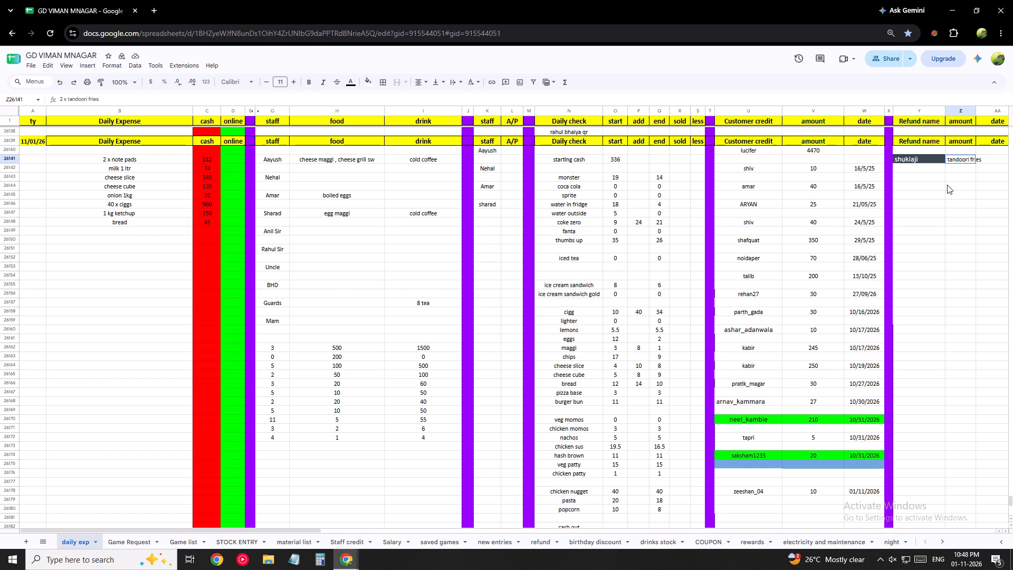
click(931, 182)
scroll(848, 235, down, 3)
scroll(816, 287, up, 2)
scroll(949, 187, up, 3)
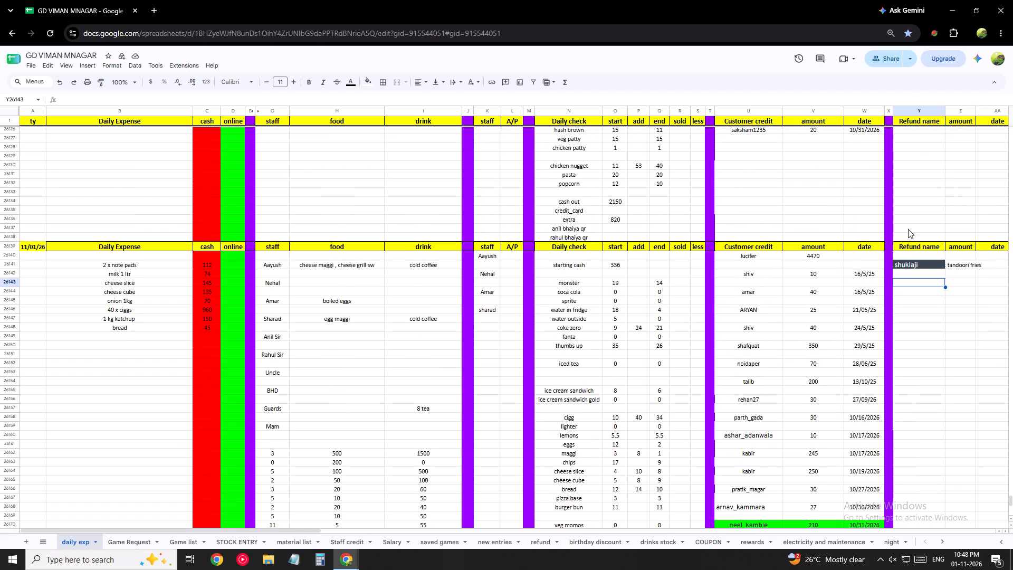
click(938, 301)
drag(923, 260, 981, 265)
click(975, 294)
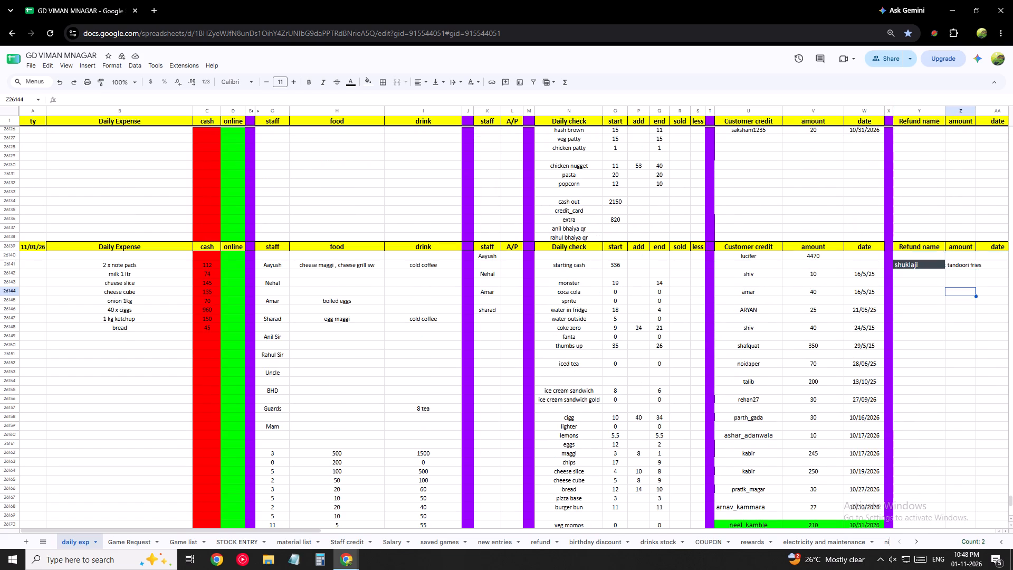
Compare the current day's customer credit, cash count and Daily check entries with the previous day's closing rows.
scroll(875, 318, down, 3)
scroll(832, 317, down, 2)
scroll(472, 396, up, 3)
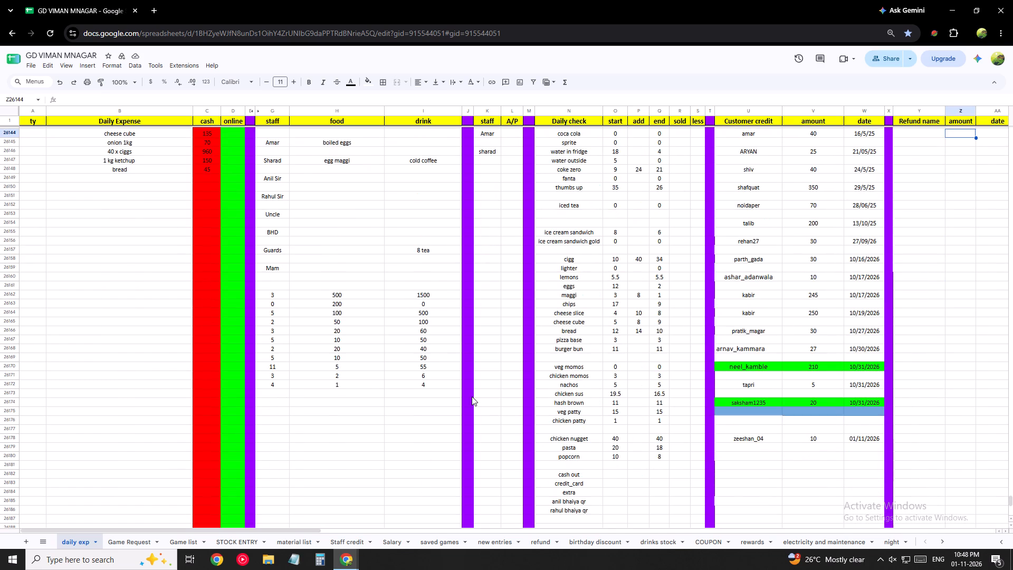
scroll(805, 350, down, 3)
scroll(824, 364, up, 2)
scroll(745, 311, up, 3)
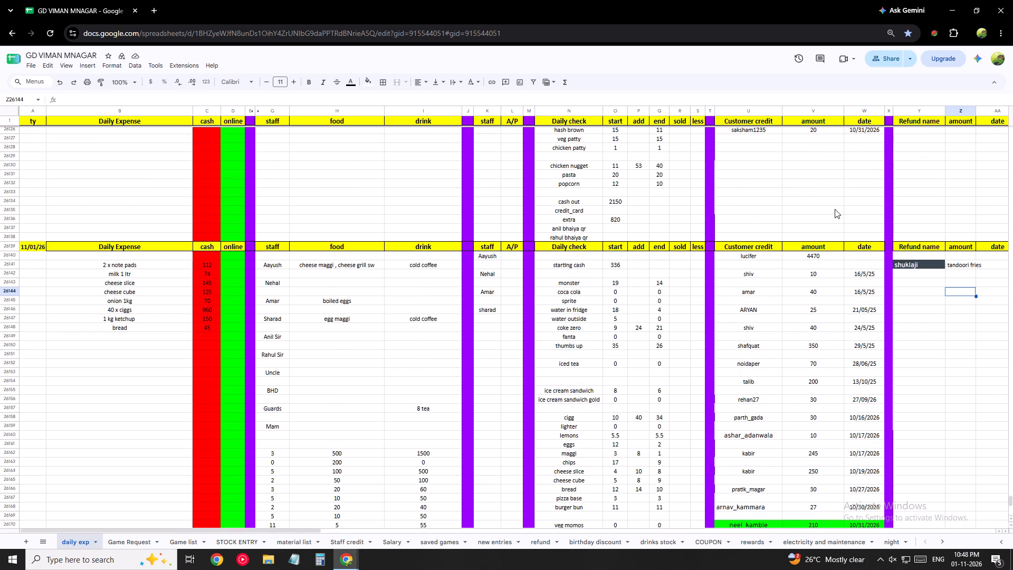
scroll(816, 223, up, 3)
click(757, 350)
scroll(849, 350, down, 6)
scroll(781, 365, down, 1)
scroll(772, 368, up, 1)
scroll(764, 372, down, 2)
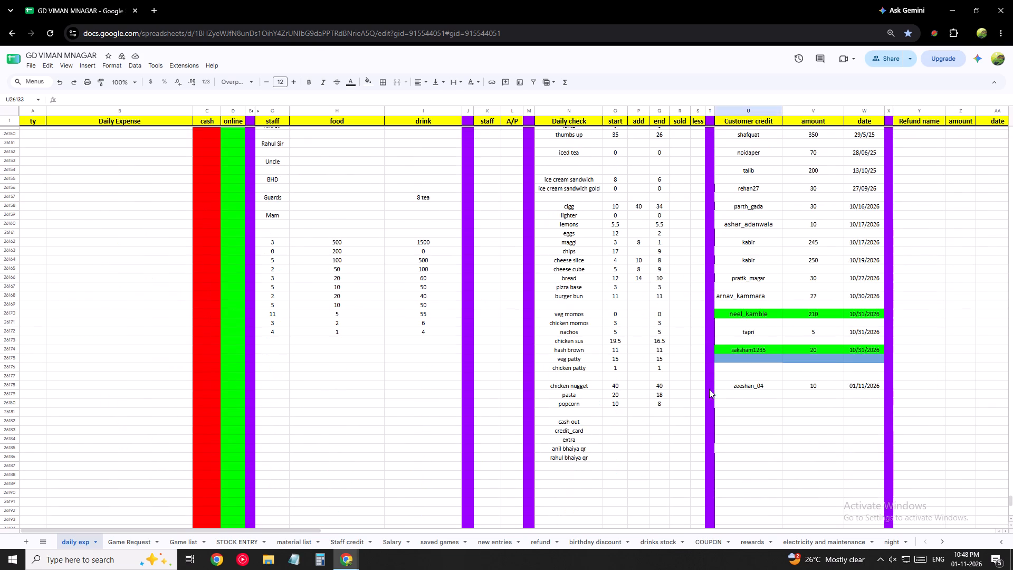
scroll(718, 414, up, 3)
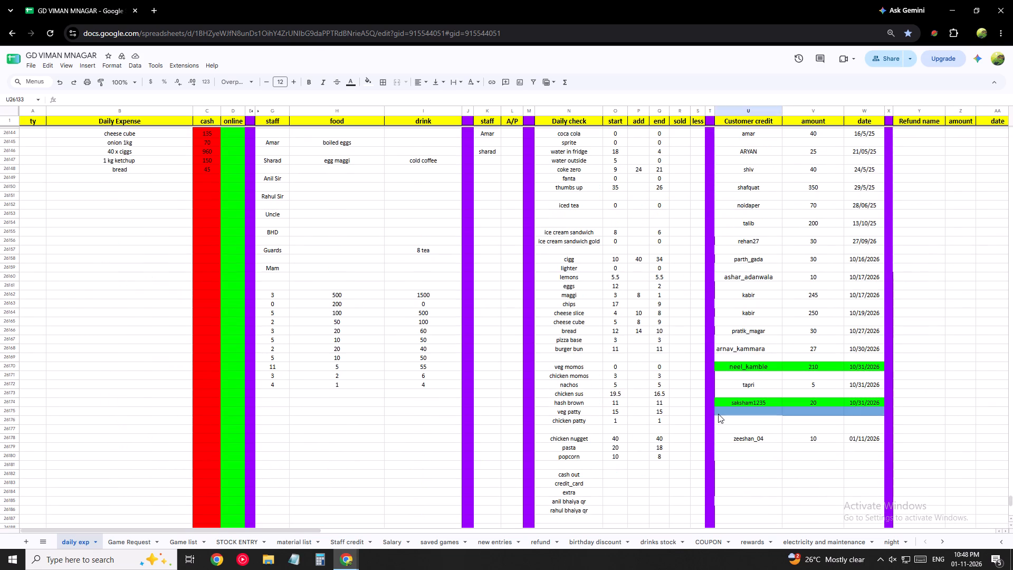
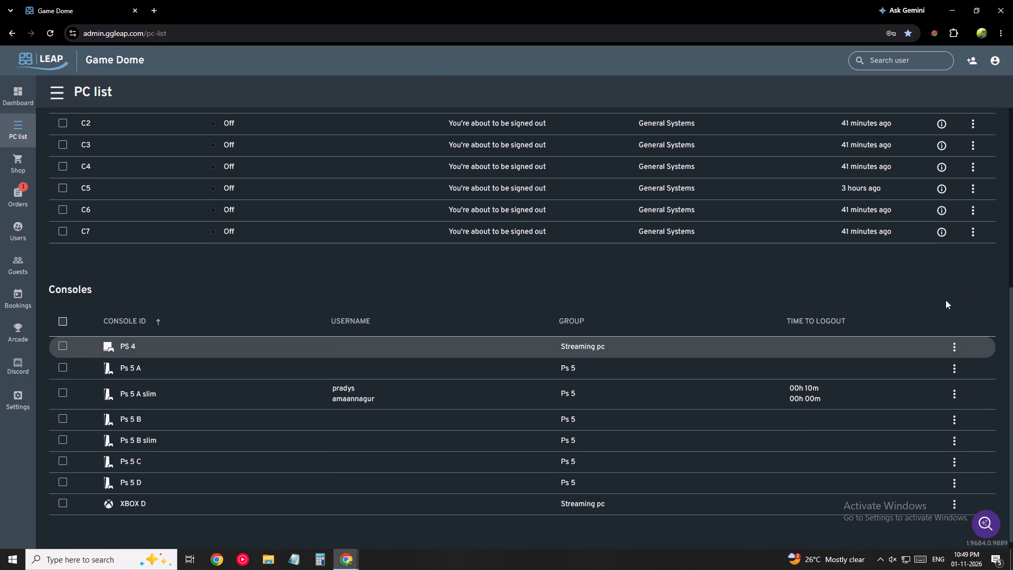
Log out both users from the Ps 5 A slim console.
click(955, 401)
click(949, 434)
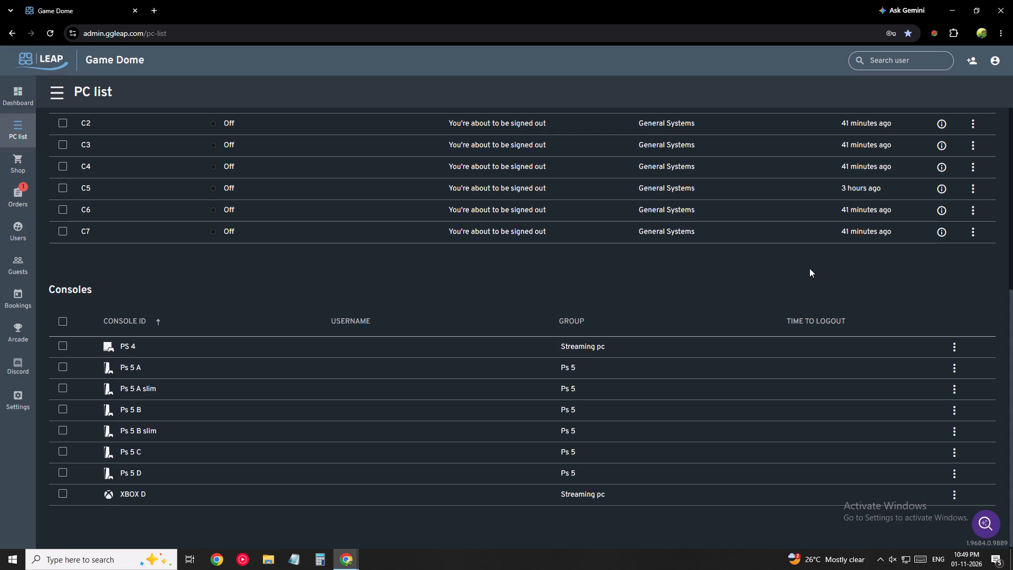
key(Home)
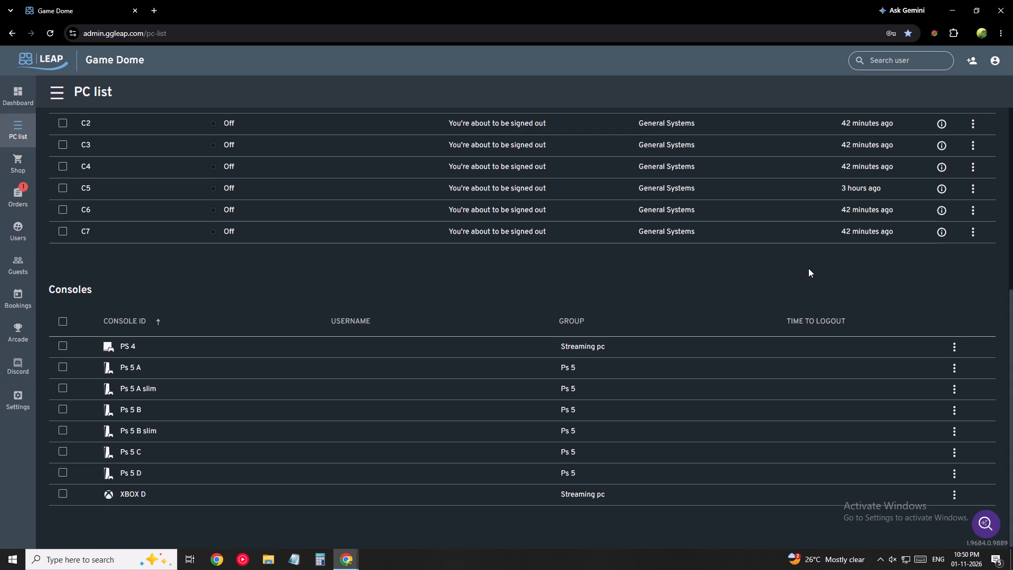
Switch to the GD VIMAN MNAGAR sheet and enter 75 as extra in the current day's Daily check.
key(alt+Tab)
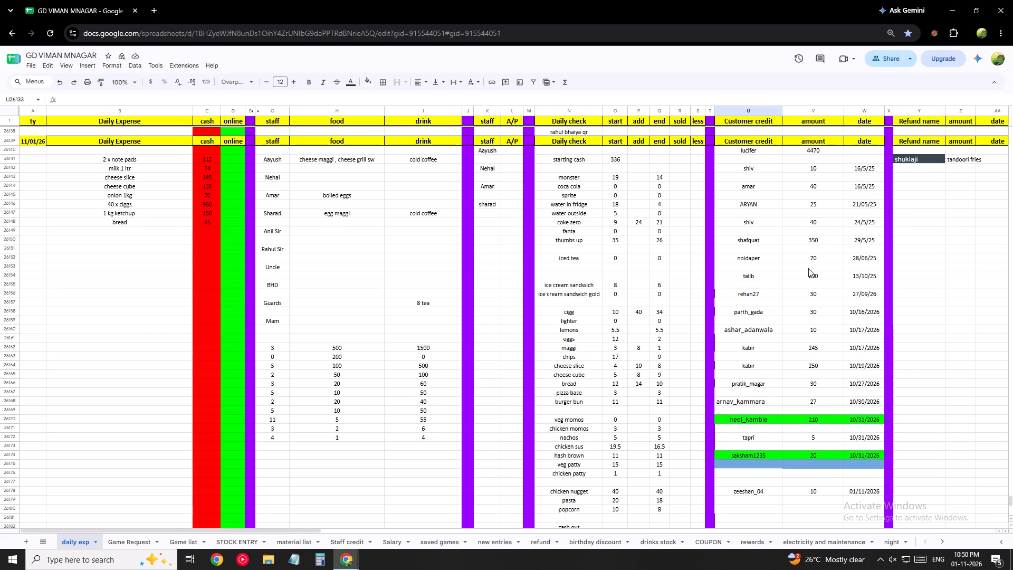
scroll(808, 268, up, 1)
scroll(808, 268, down, 3)
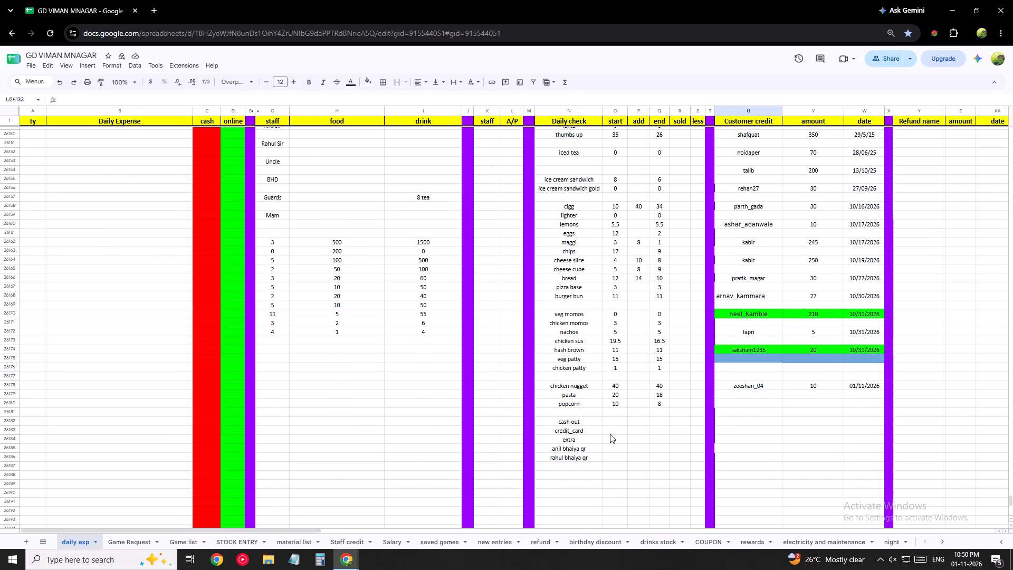
drag(608, 442, 615, 441)
text(75)
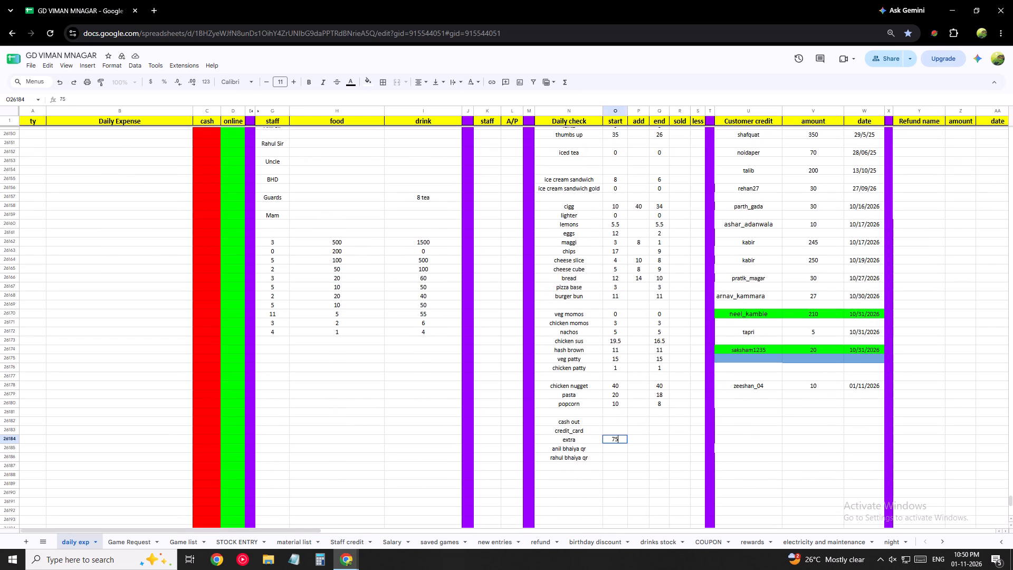
key(Return)
Total the cash count amounts for denominations 500 to 50 and enter 2100 as cash out in the Daily check.
drag(390, 232, 390, 273)
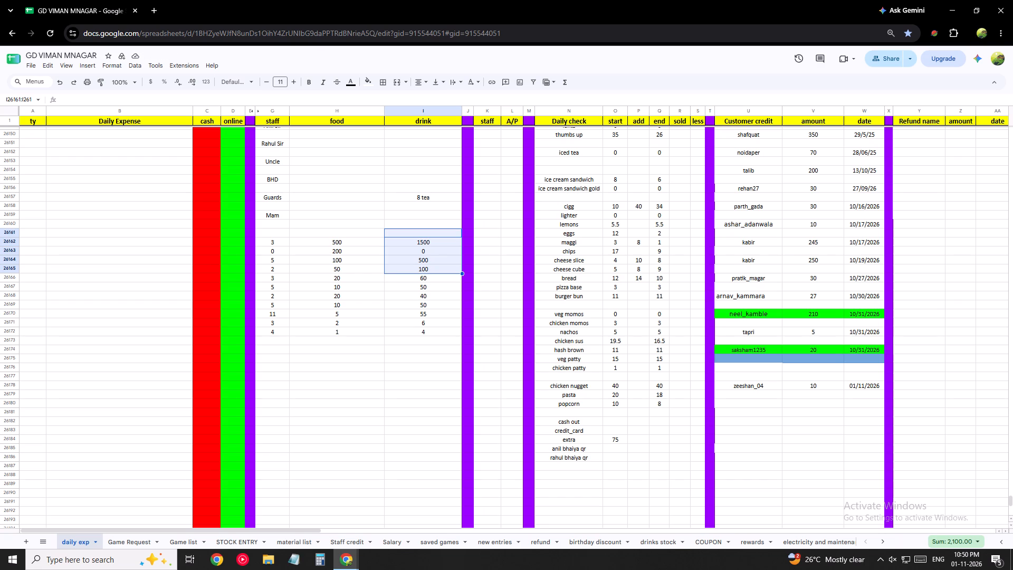
click(618, 424)
text(2100)
key(Return)
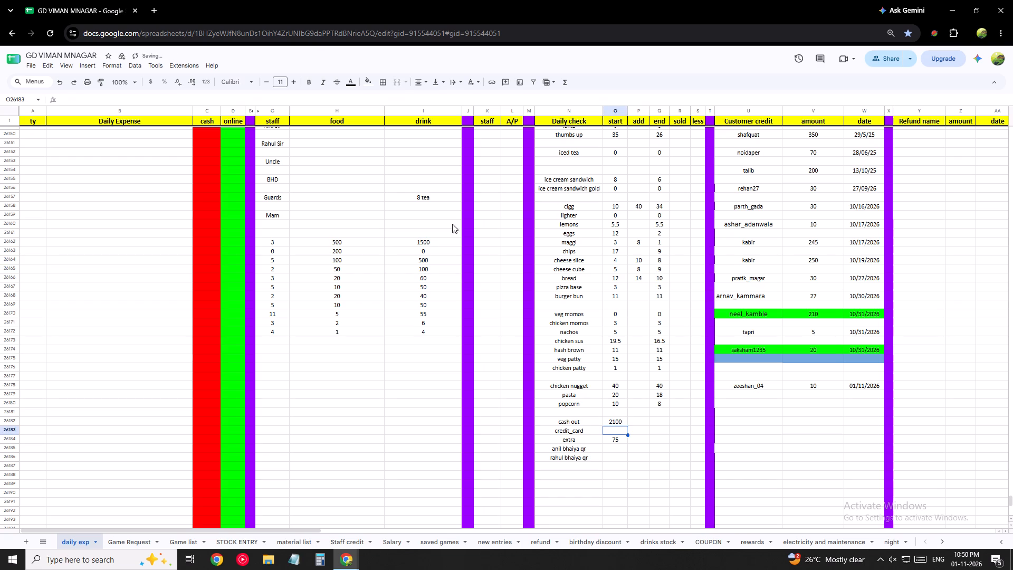
Total the remaining cash count amounts for denominations 20 down to 1.
drag(426, 351, 424, 279)
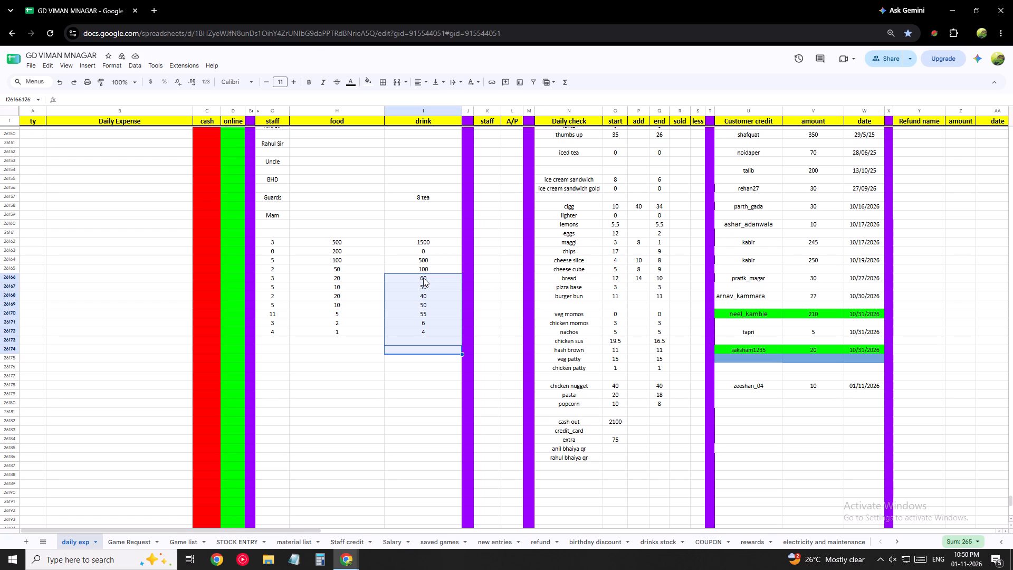
Copy the full 11/01/26 block, from its header row through the last QR row, and paste it directly below.
scroll(411, 300, up, 2)
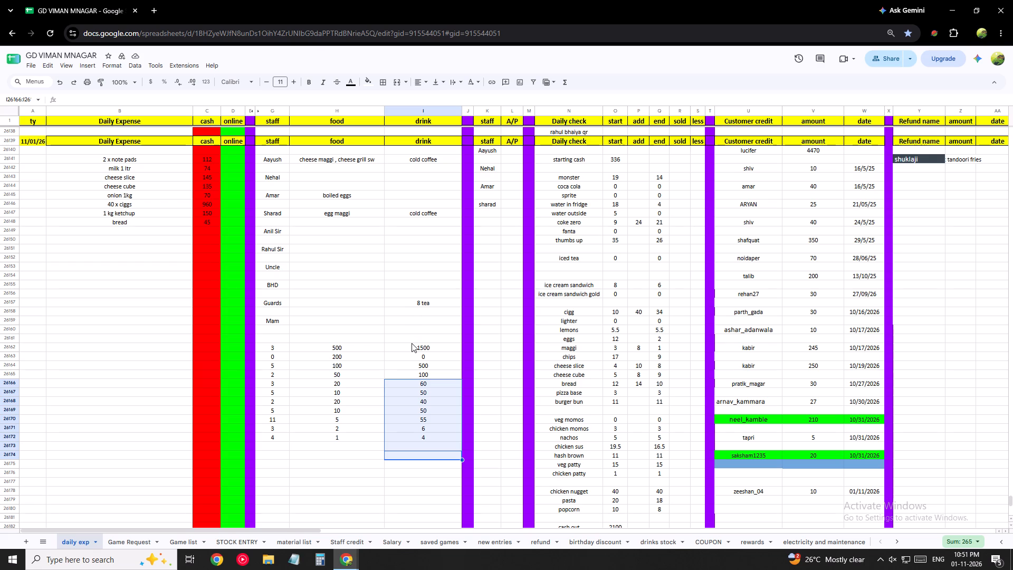
scroll(525, 228, up, 4)
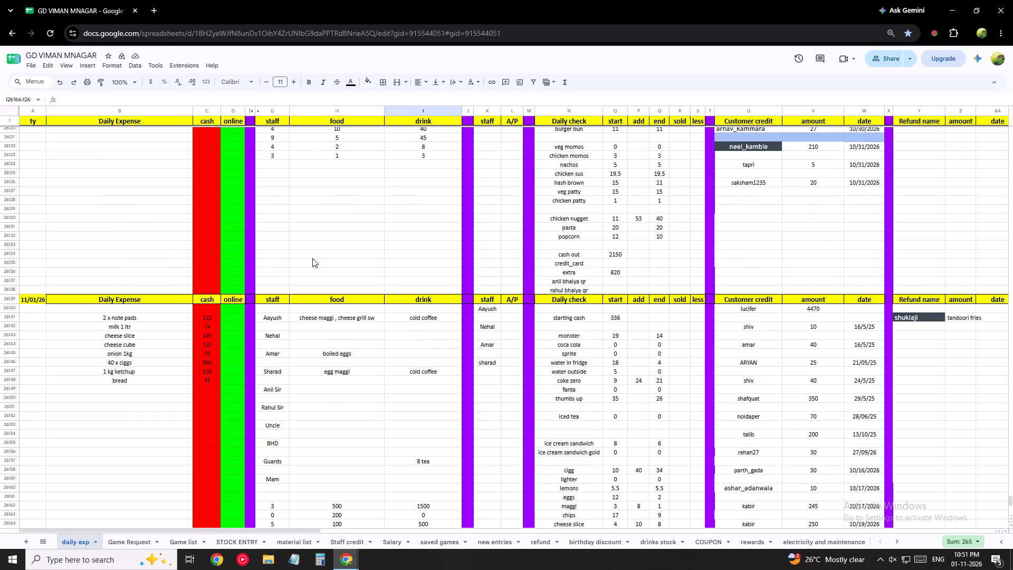
drag(43, 354, 1012, 543)
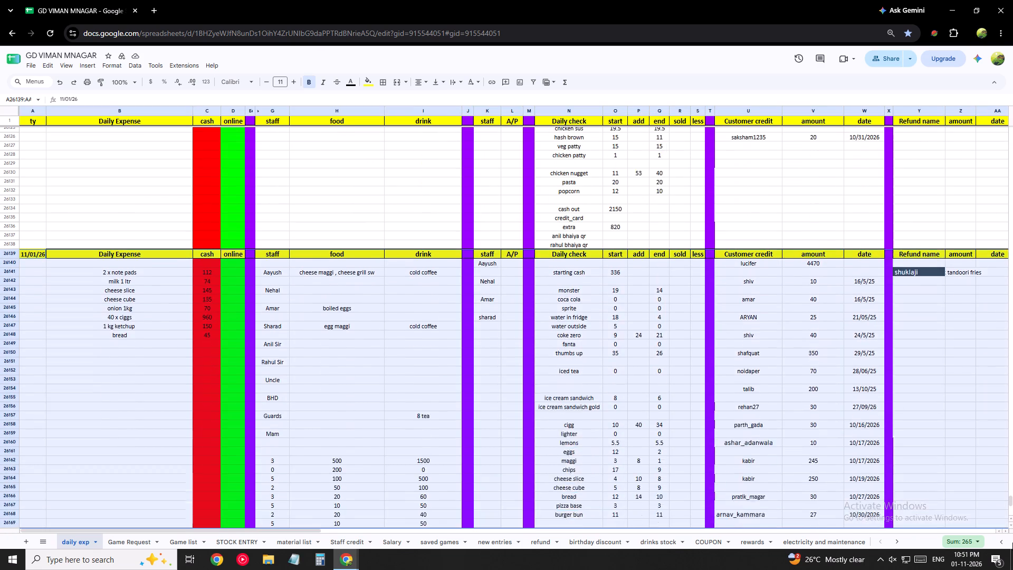
drag(1012, 543, 894, 521)
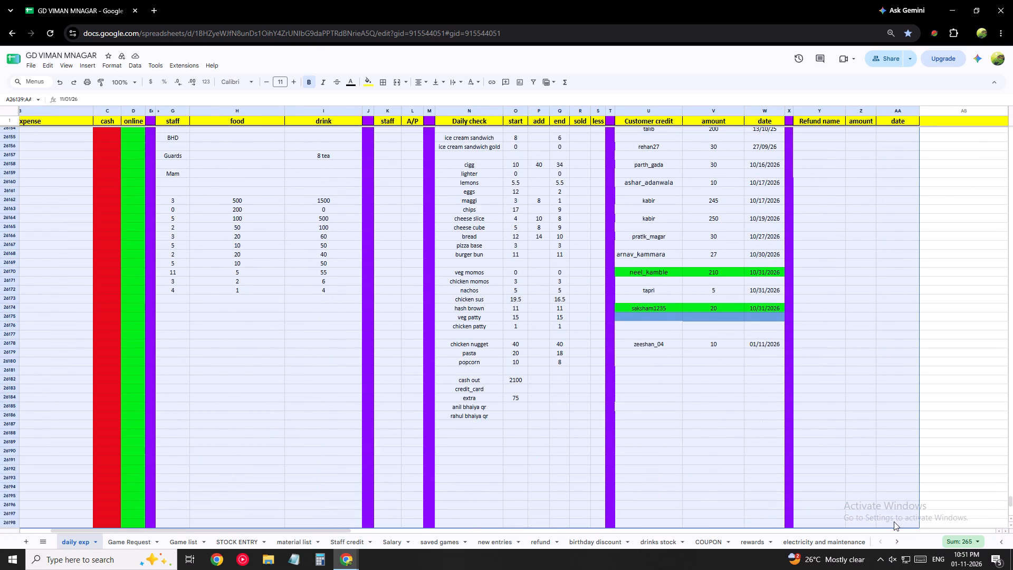
drag(894, 521, 895, 417)
key(ctrl+c)
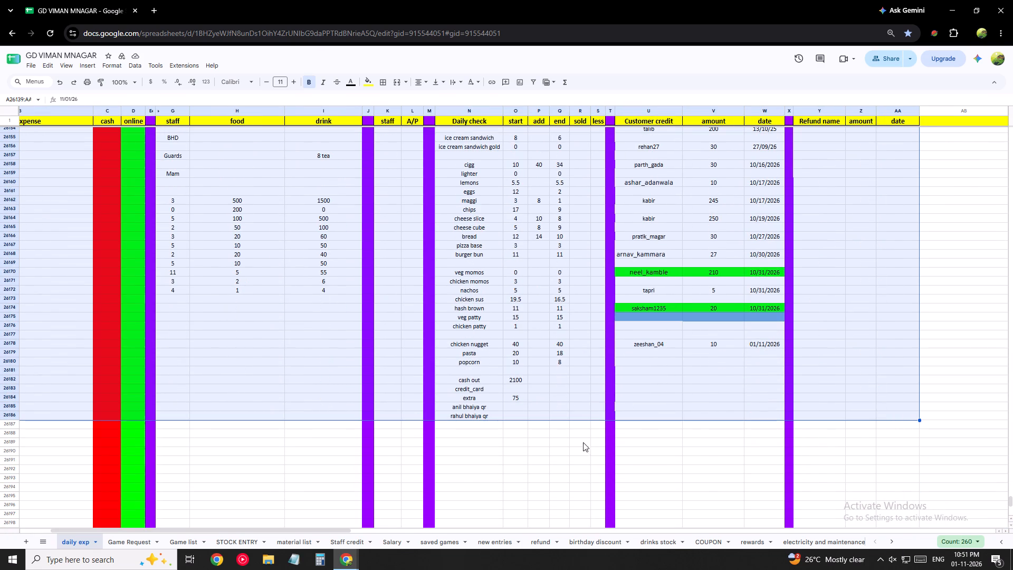
click(480, 430)
key(Left)
key(Left)
key(Left)
key(Left)
key(Left)
key(Left)
key(Left)
key(Left)
key(Left)
key(Left)
key(Left)
key(Left)
key(Left)
key(Left)
key(Left)
key(Left)
key(Left)
key(Left)
key(Left)
key(Left)
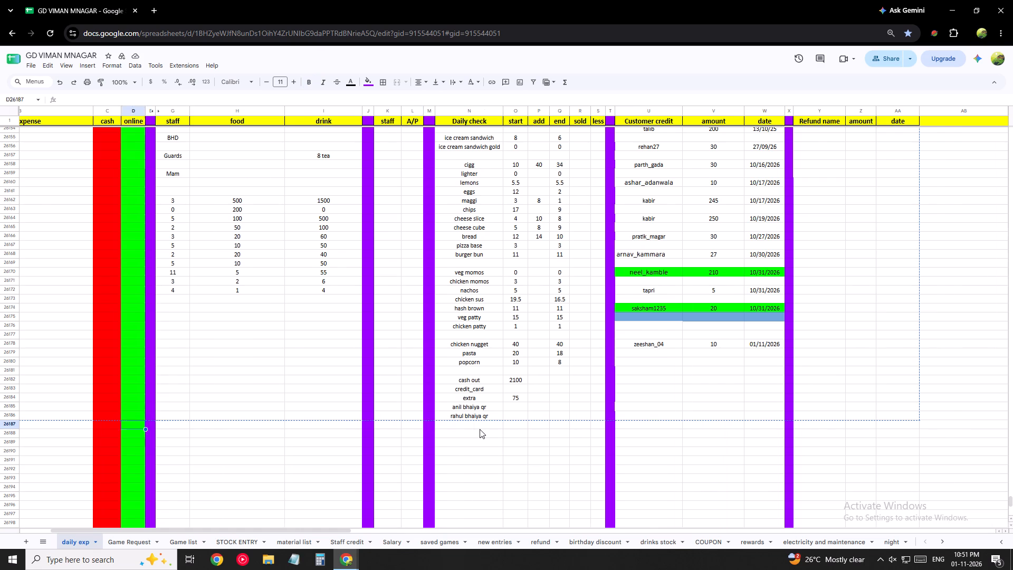
key(ctrl+v)
key(Down)
key(Left)
key(Up)
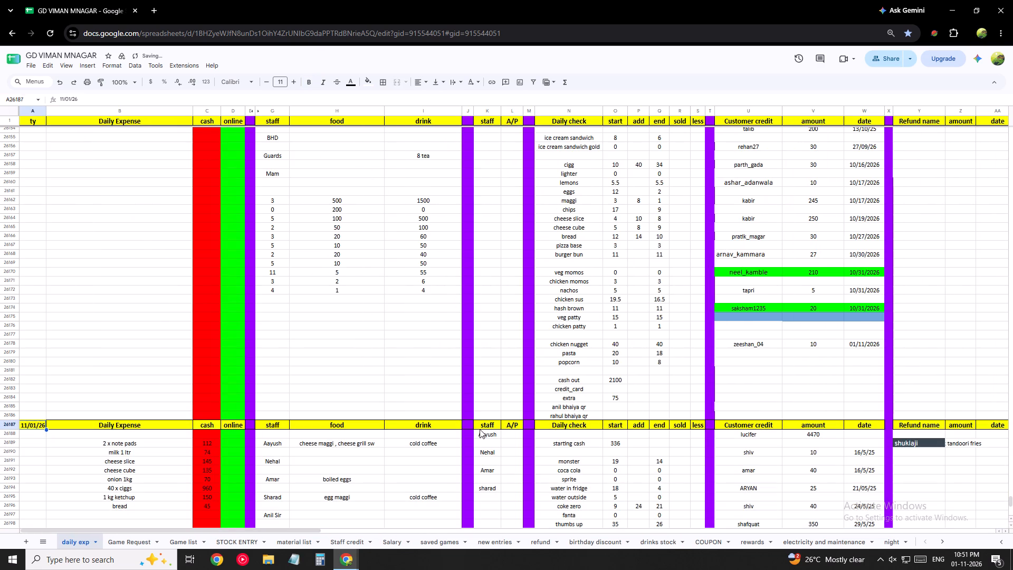
Set the date of the pasted day block to 11/02/26.
key(Return)
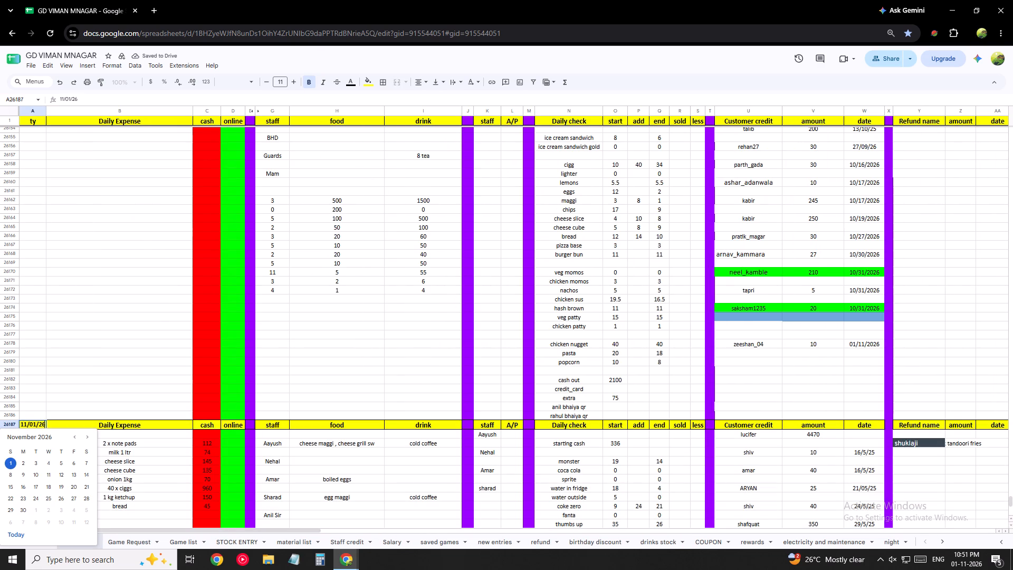
click(27, 462)
Clear the copied Daily Expense items and their cash amounts from the 11/02/26 block.
drag(123, 437, 203, 524)
key(Delete)
key(Delete)
Clear the copied staff food and drink entries and the whole cash count from the 11/02/26 block.
drag(316, 440, 417, 511)
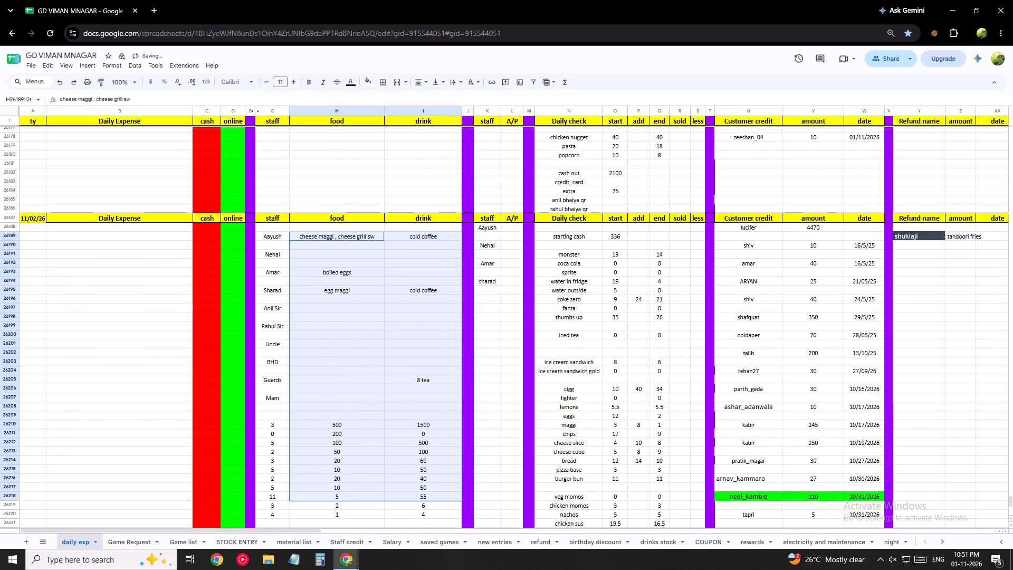
drag(417, 511, 415, 526)
key(Delete)
drag(276, 521, 281, 427)
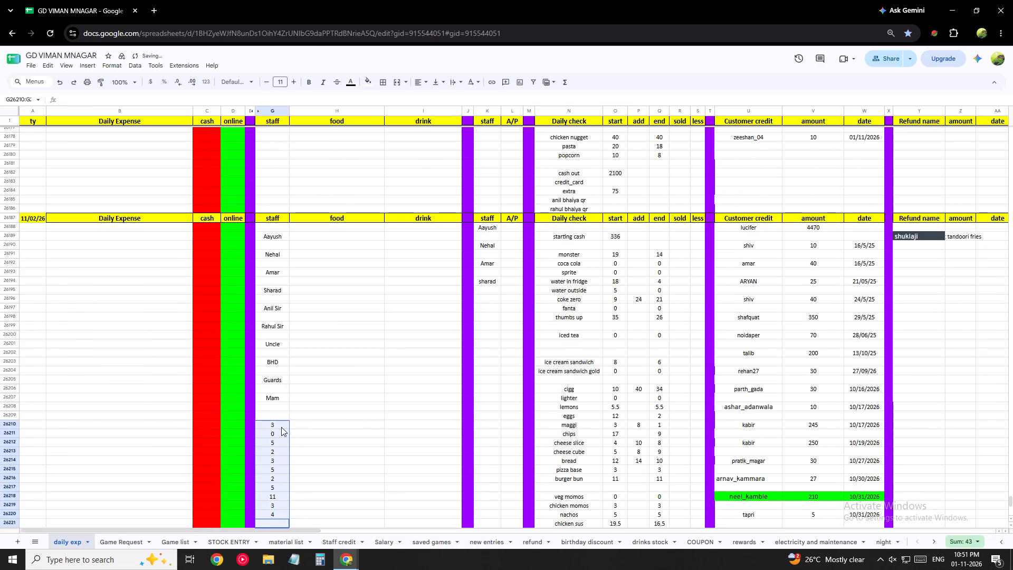
key(Delete)
Clear the start, add and end values of the new block's Daily check, from starting cash through extra.
drag(613, 232, 663, 435)
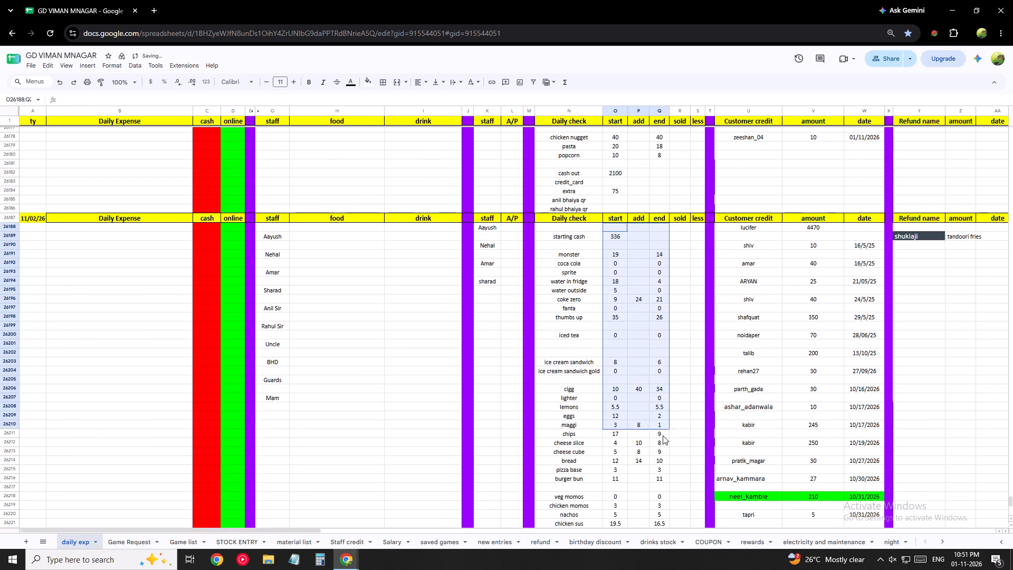
drag(663, 435, 660, 471)
key(Delete)
key(Delete)
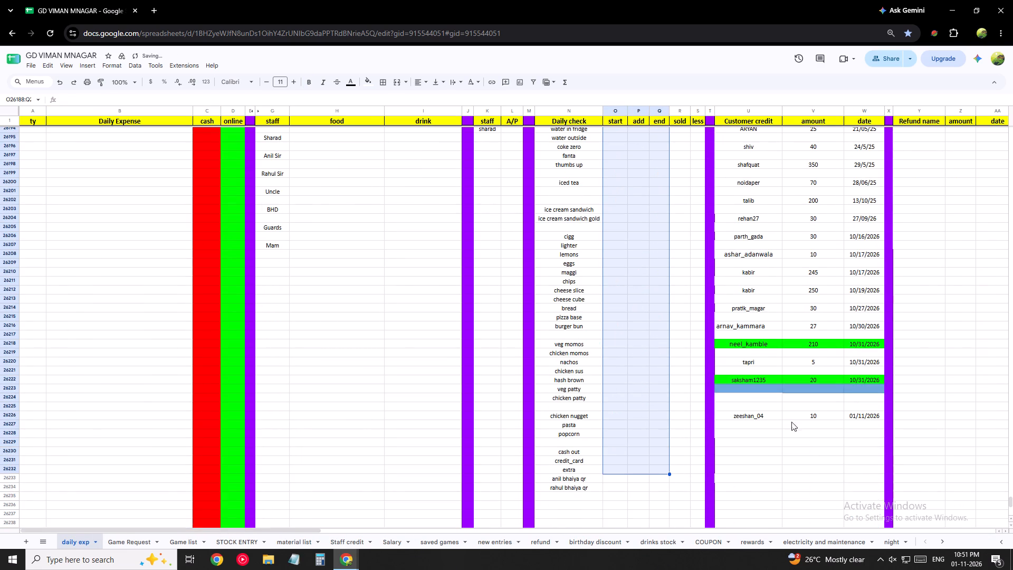
key(Delete)
key(Delete)
key(Delete)
Delete the two green-highlighted 10/31/2026 customer credit entries, amounts 20 and 210, from the 11/02/26 block.
drag(737, 419, 842, 424)
click(817, 453)
drag(747, 381, 789, 381)
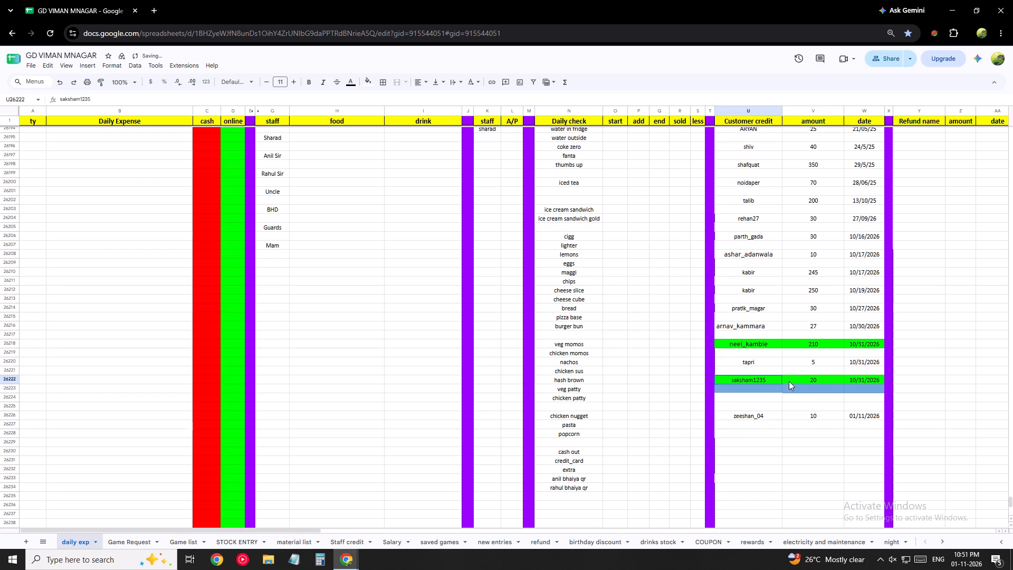
drag(789, 381, 870, 381)
key(Delete)
drag(742, 343, 845, 350)
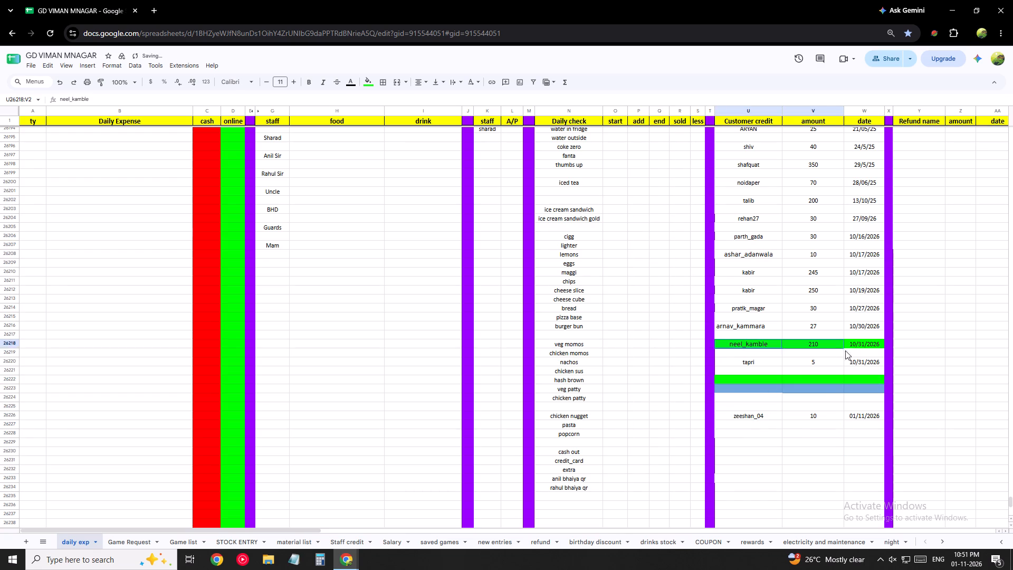
drag(845, 350, 868, 351)
key(Delete)
Change the fill of the two emptied green customer credit rows to white.
click(366, 81)
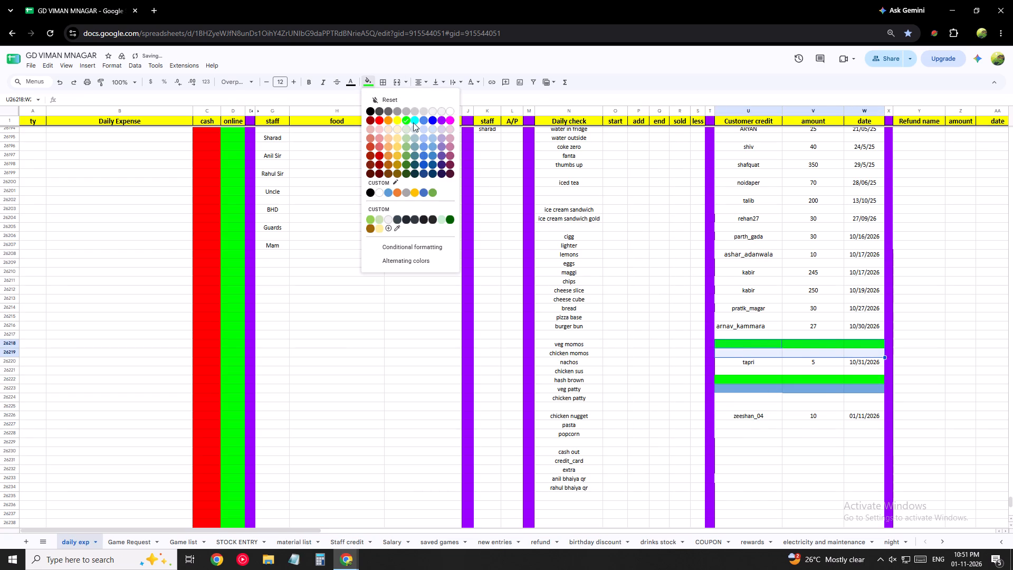
click(450, 111)
drag(738, 375, 737, 383)
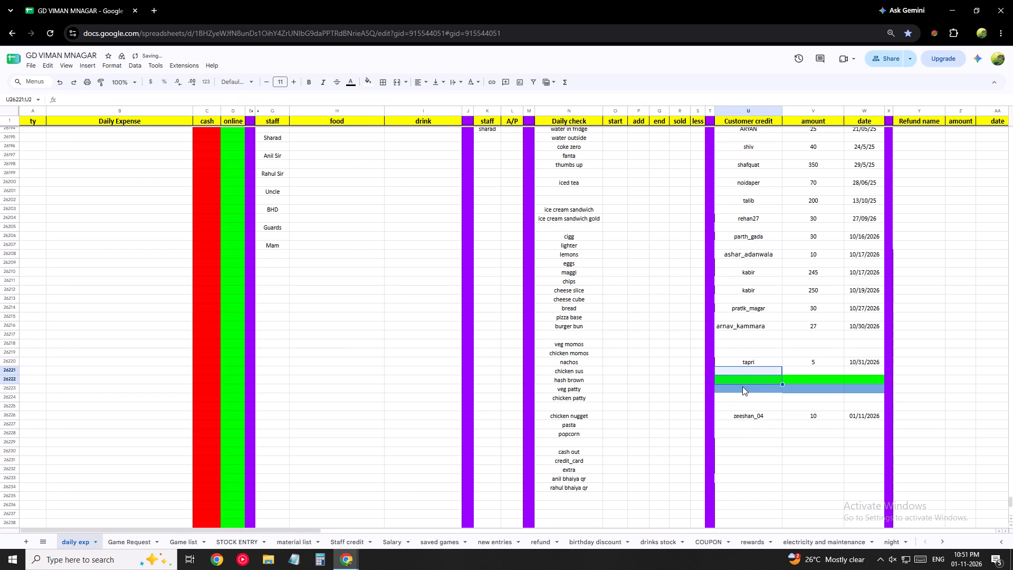
click(748, 378)
drag(748, 378, 862, 381)
key(Delete)
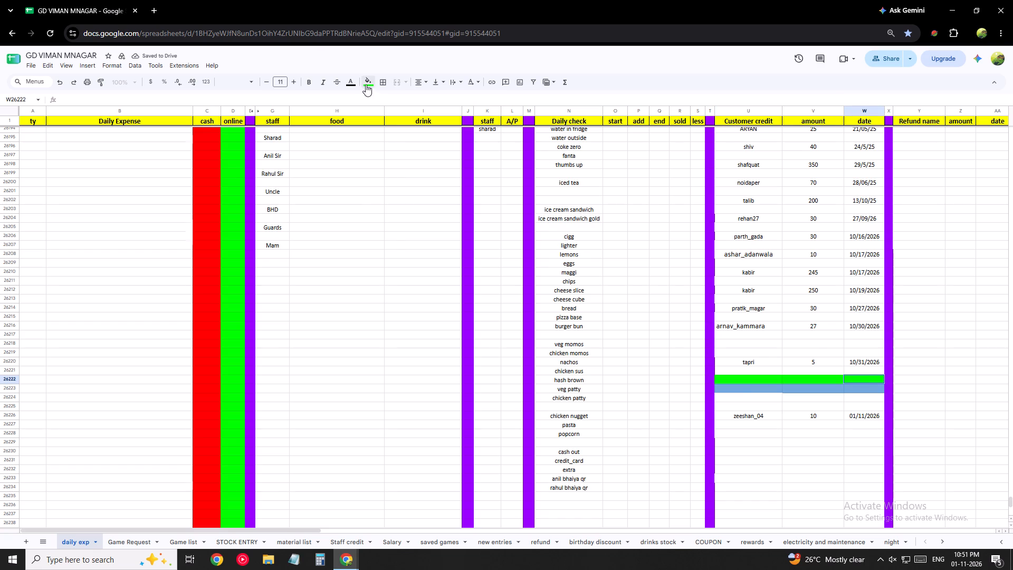
click(366, 84)
click(448, 113)
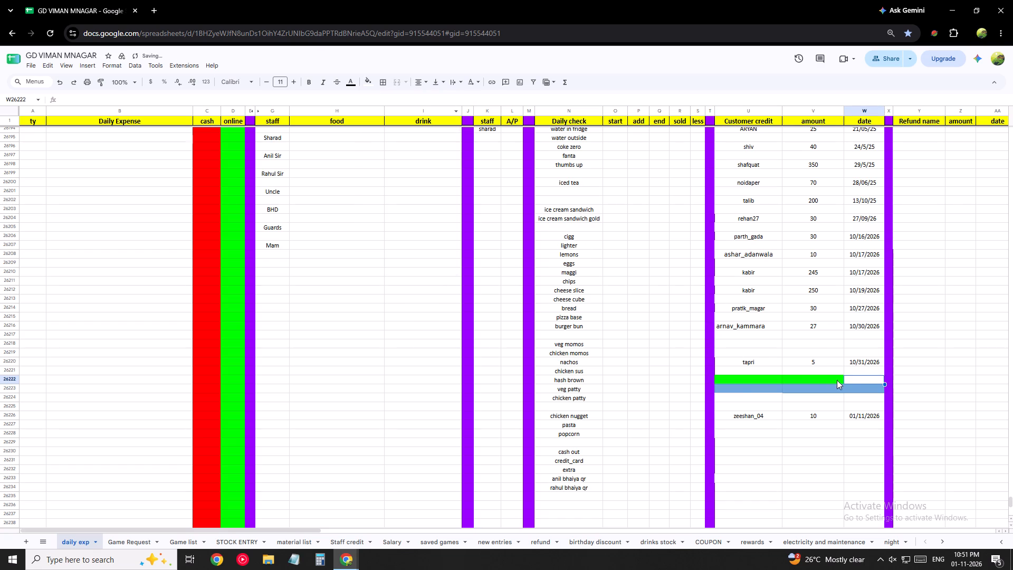
drag(857, 378, 767, 383)
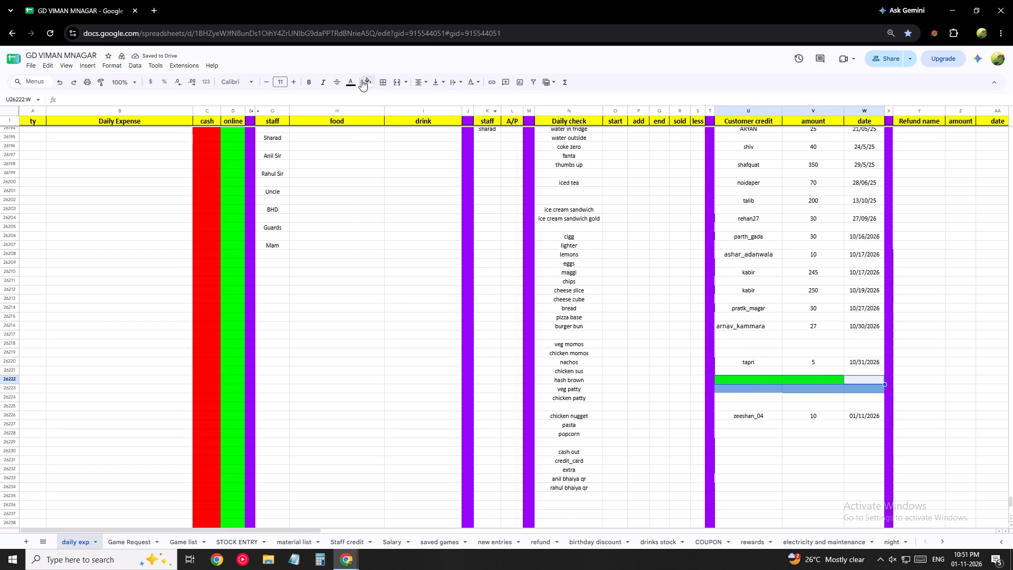
click(361, 80)
click(450, 114)
Move the tapri credit entry up to the emptied row beside veg momos.
drag(747, 358, 750, 358)
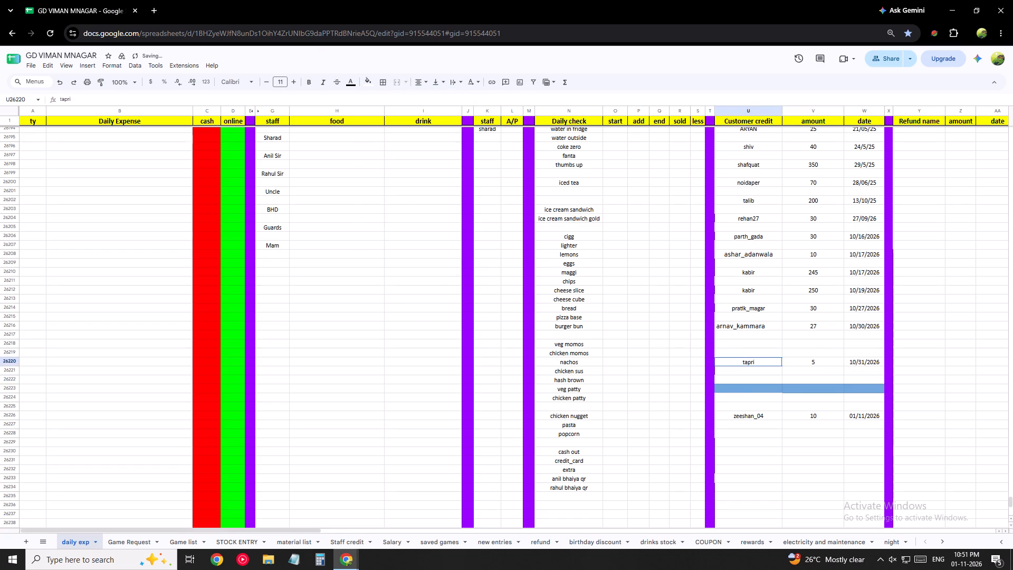
drag(750, 358, 870, 362)
key(ctrl+x)
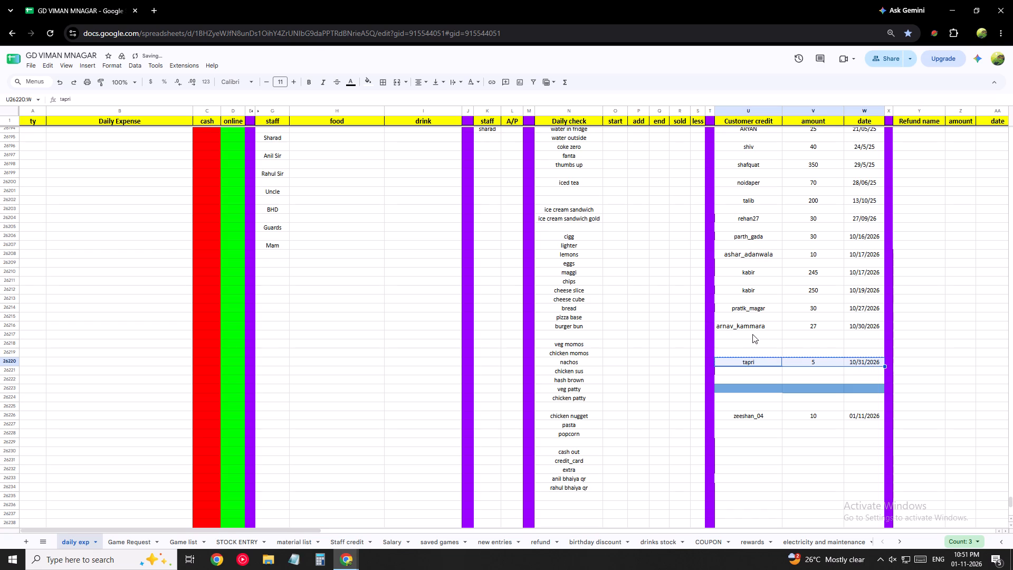
click(749, 342)
key(ctrl+v)
click(759, 368)
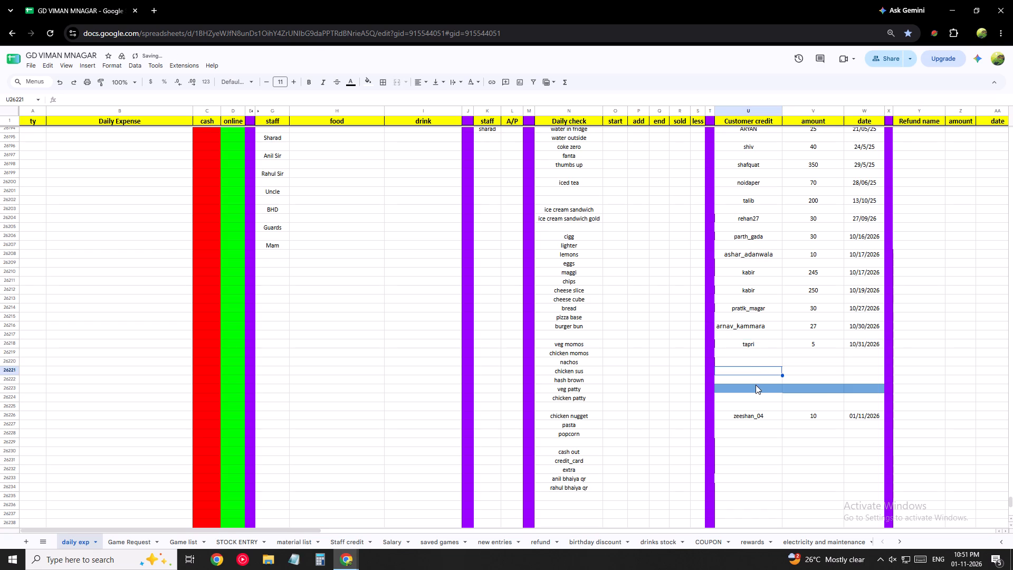
Change the fill of the blue customer credit row beside veg patty to white.
drag(756, 385, 873, 388)
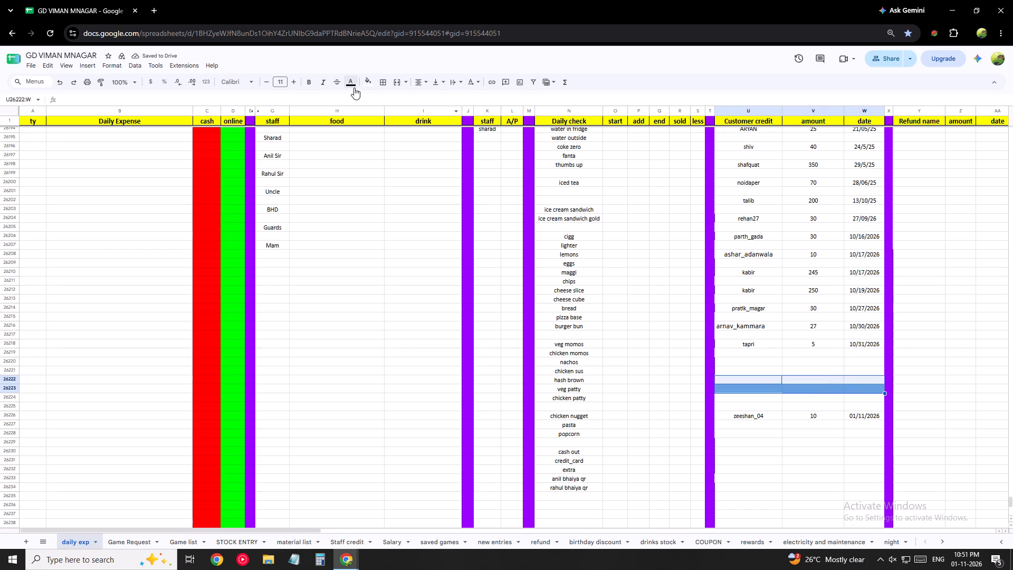
click(368, 86)
click(452, 111)
Move the 01/11/2026 customer credit entry up to the row beside nachos, below the tapri entry.
drag(740, 414, 857, 421)
key(ctrl+x)
click(751, 368)
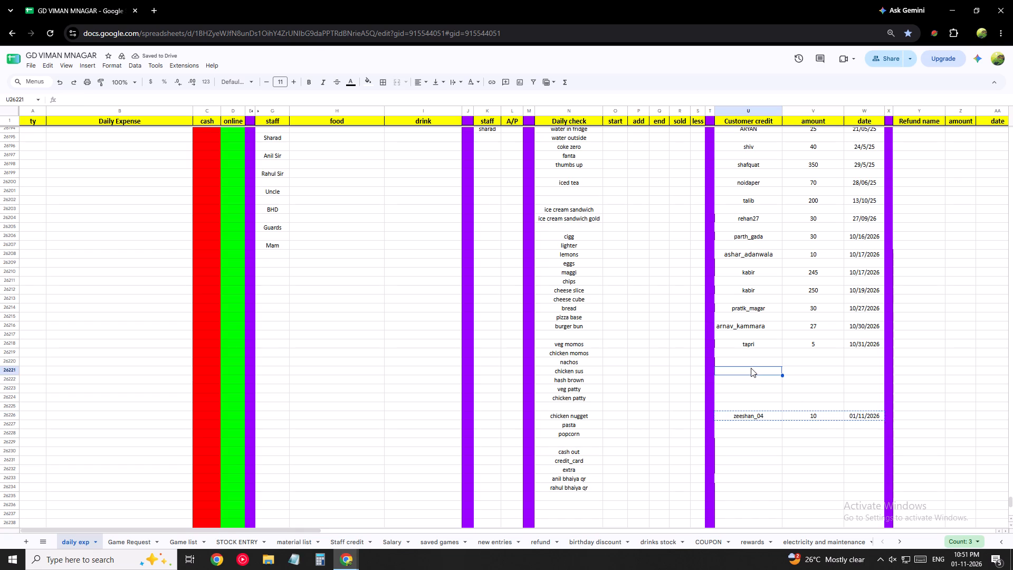
click(746, 361)
key(ctrl+v)
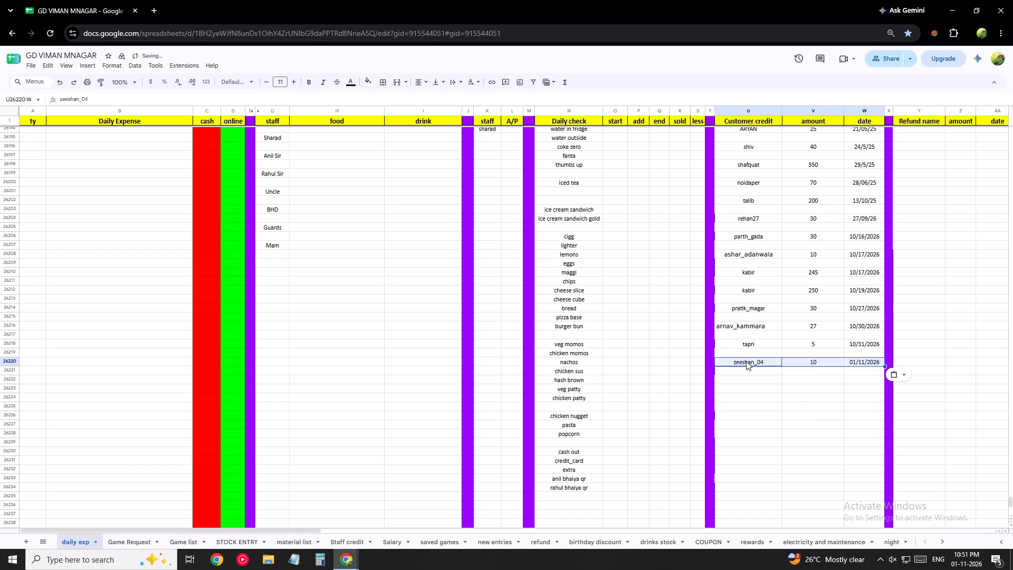
click(766, 398)
drag(744, 373, 760, 372)
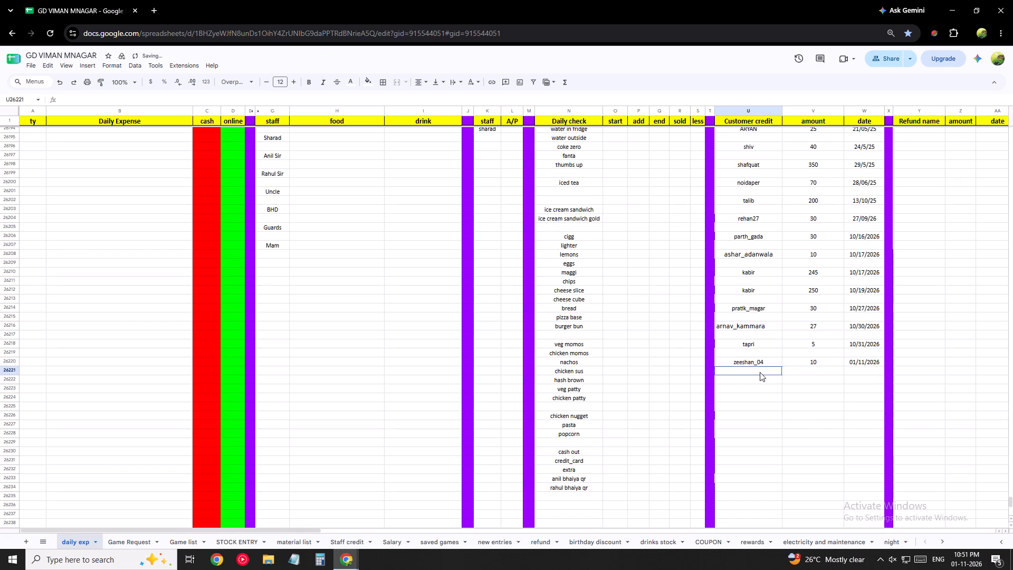
Fill the three empty customer credit cells directly below the 01/11/2026 entry with cornflower blue.
drag(760, 372, 858, 369)
click(368, 82)
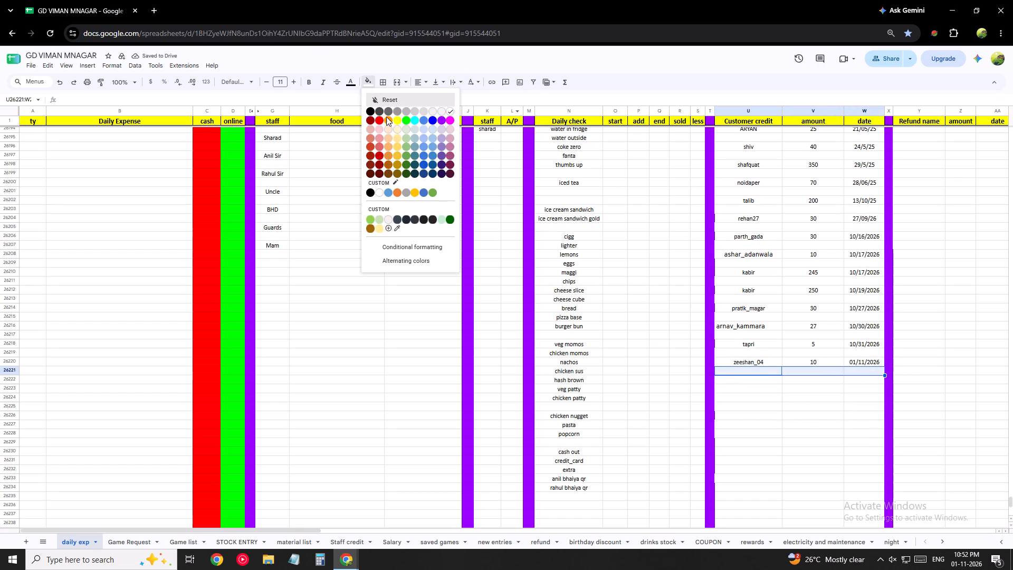
click(422, 120)
click(849, 448)
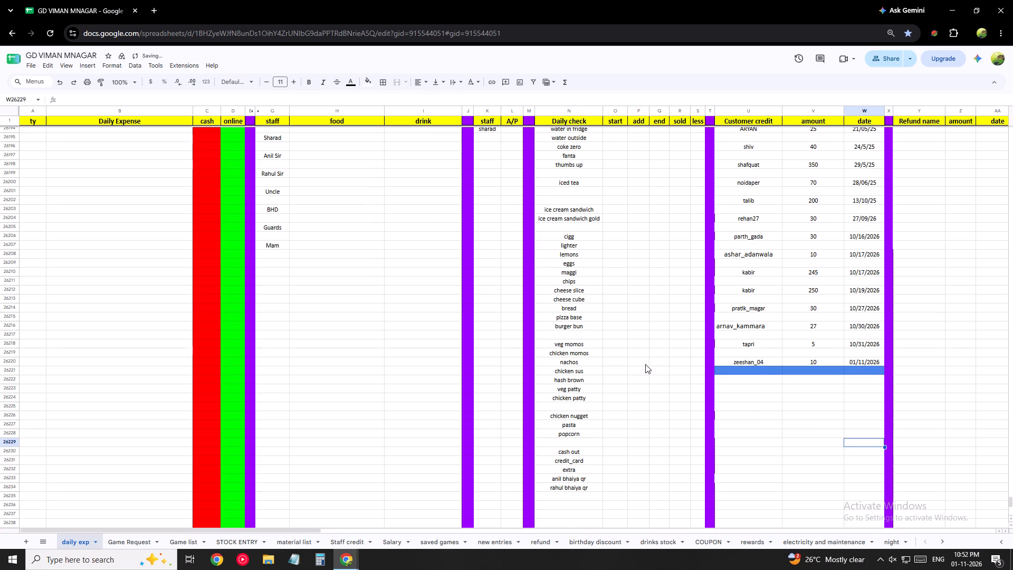
Copy the previous day's end stock values down to popcorn into the 11/02/26 block's start column, beginning at monster.
scroll(567, 438, up, 6)
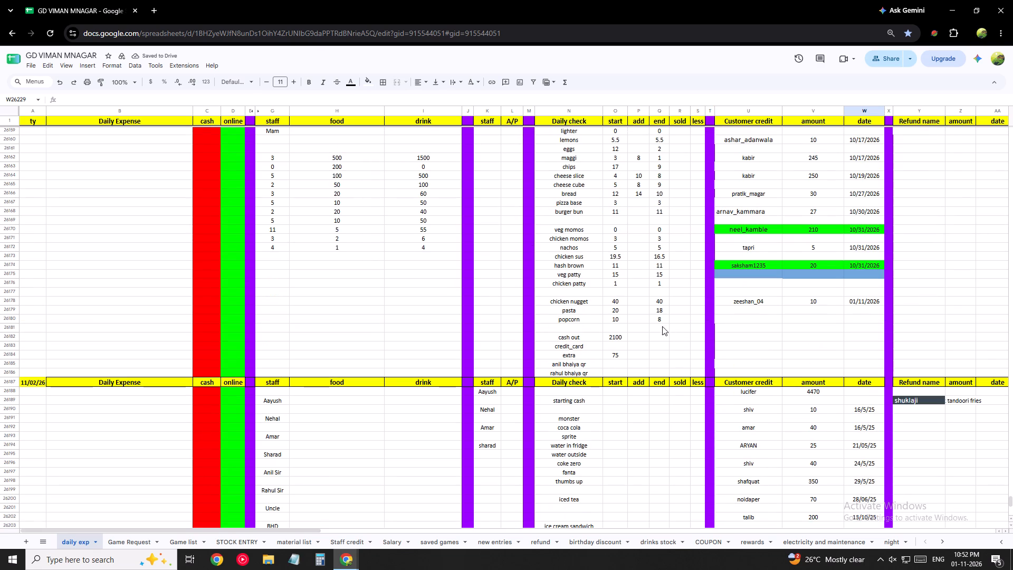
drag(663, 324, 661, 336)
key(ctrl+c)
scroll(655, 385, down, 8)
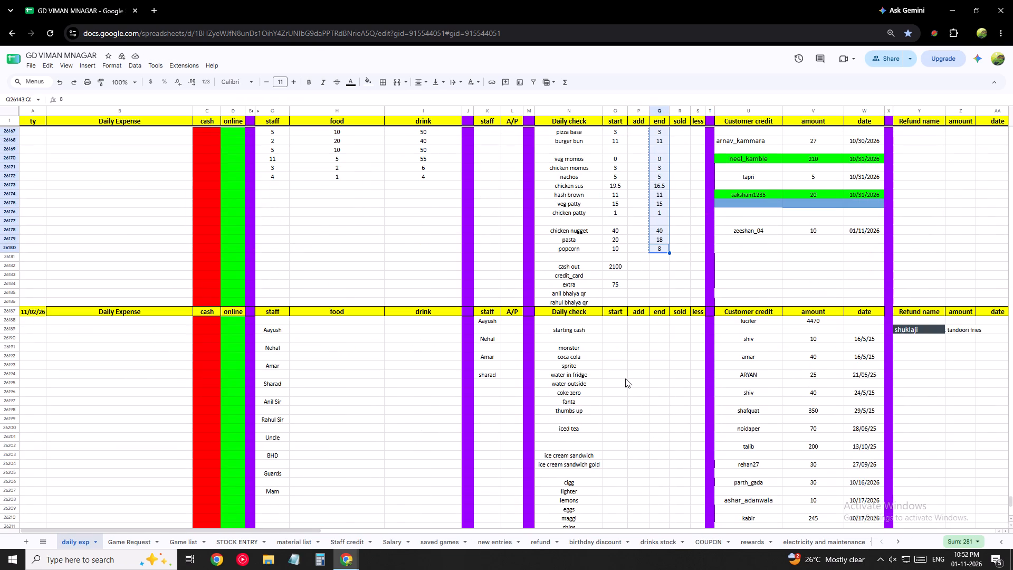
click(613, 347)
key(ctrl+v)
Enter 265 as the starting cash in the 11/02/26 block's daily check.
click(619, 331)
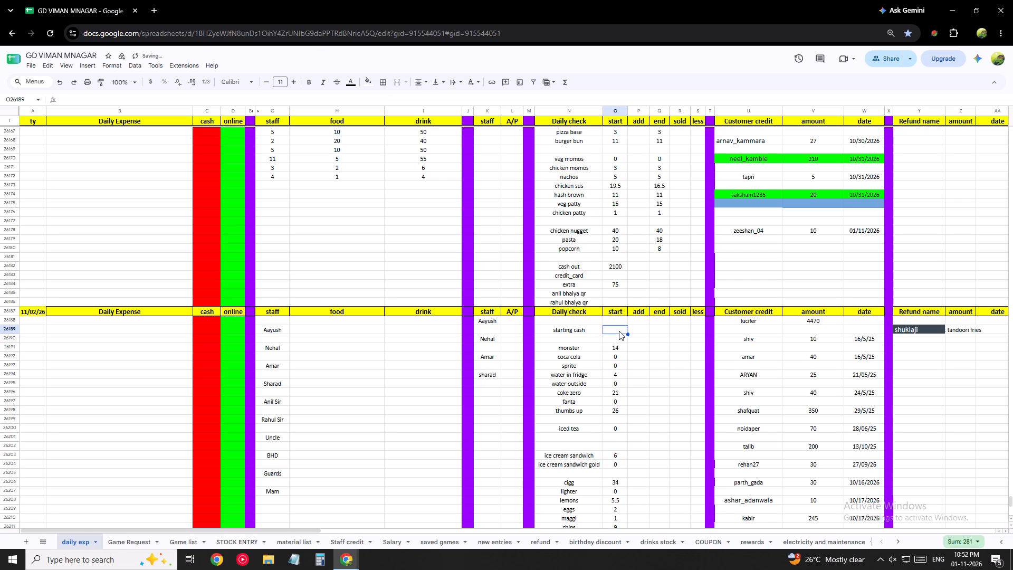
text(265)
key(Return)
Record "8 tea" in the drink column for Guards in the 11/02/26 block.
scroll(331, 417, up, 3)
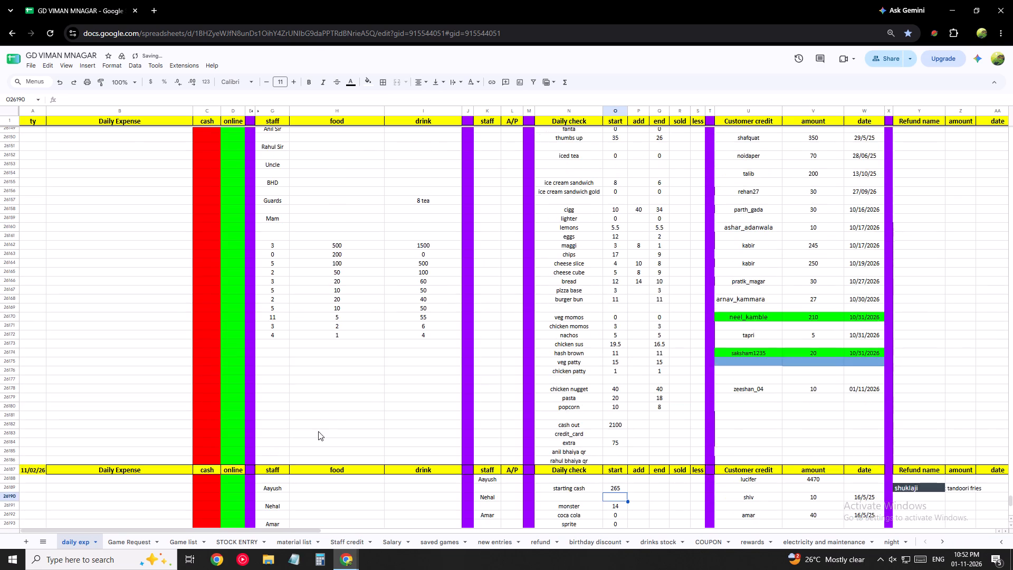
scroll(317, 426, up, 1)
scroll(317, 426, down, 8)
click(405, 244)
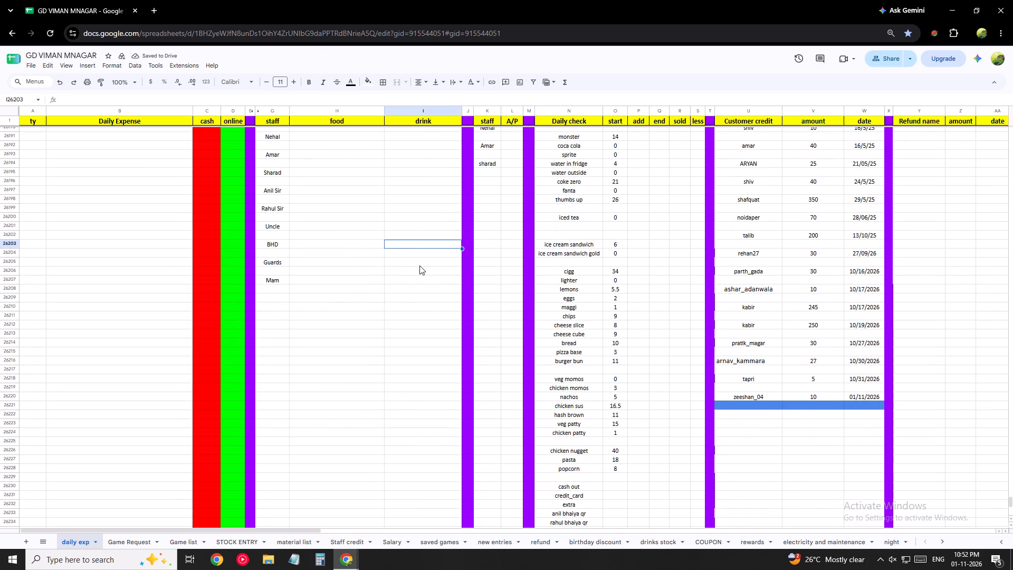
click(419, 265)
click(416, 279)
click(408, 249)
click(410, 264)
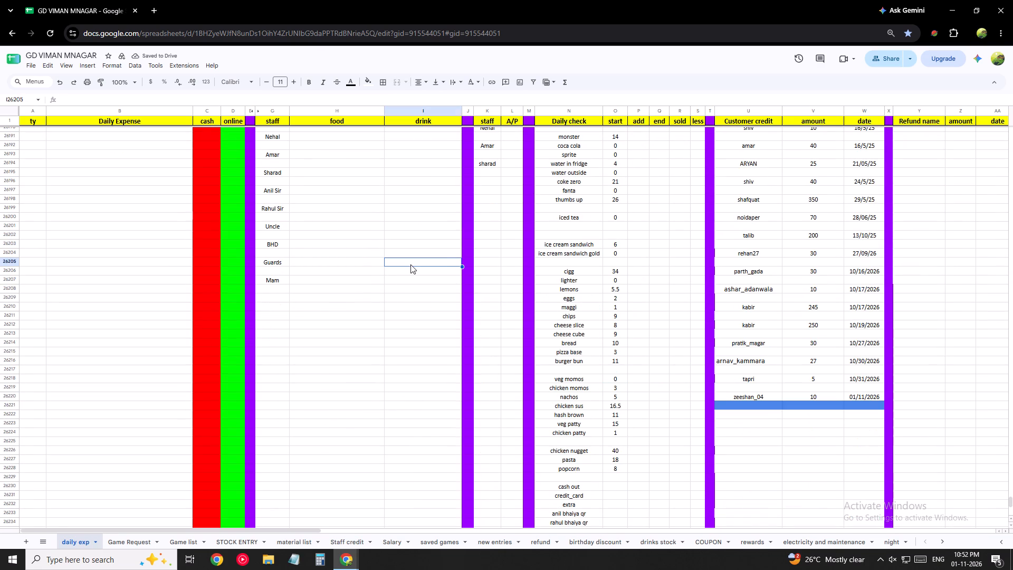
text(8 tea)
key(Return)
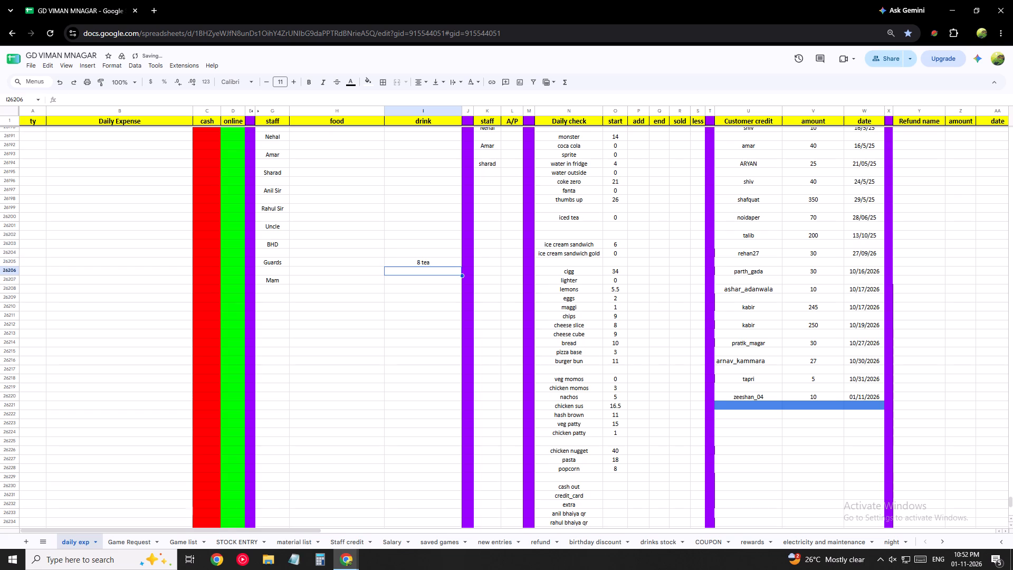
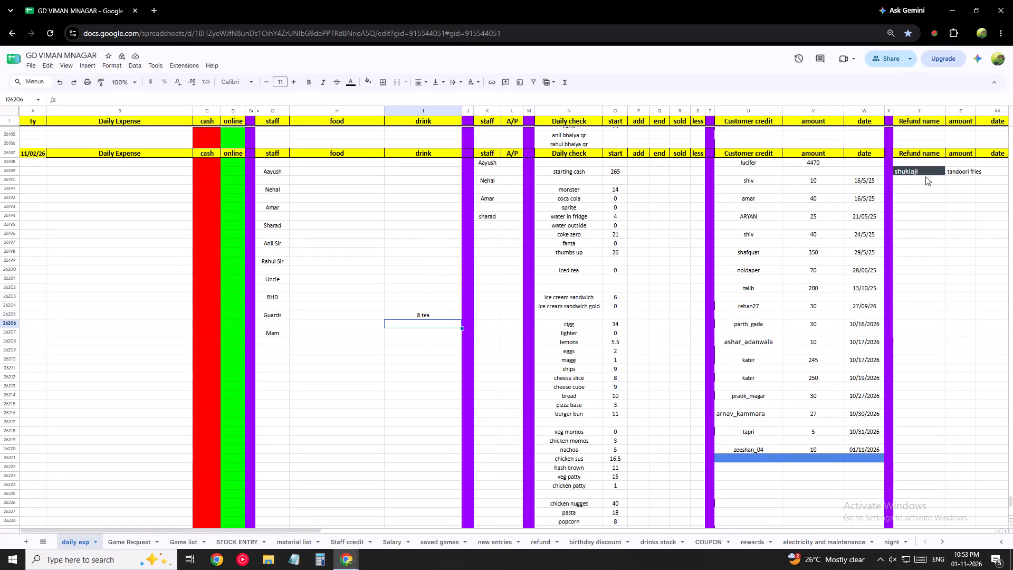
Clear the tandoori fries entry from the 11/02/26 block's refund columns and fill the cleared cells with white.
drag(907, 173, 1001, 166)
key(Delete)
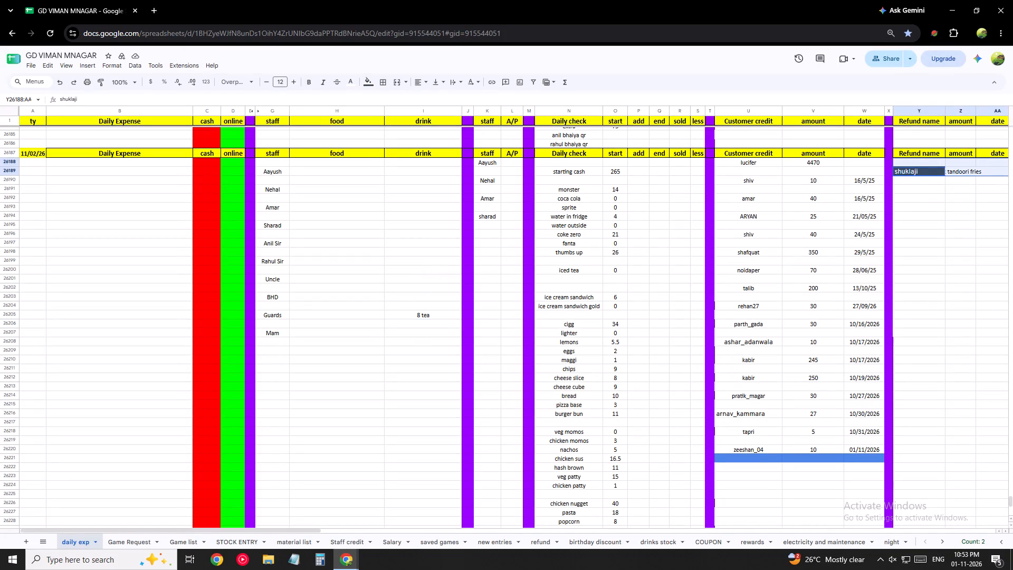
key(Delete)
key(Delete)
click(365, 81)
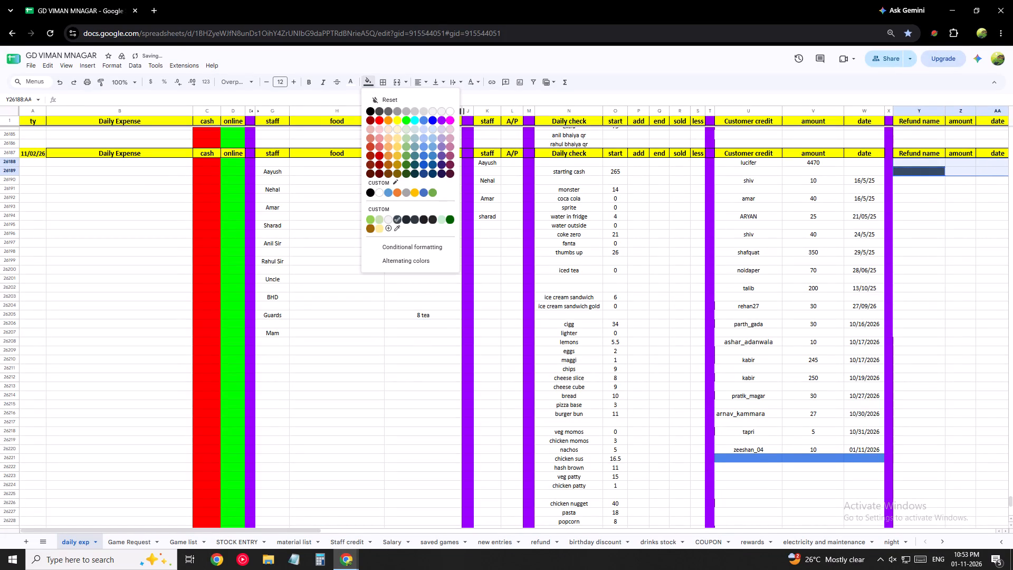
click(452, 114)
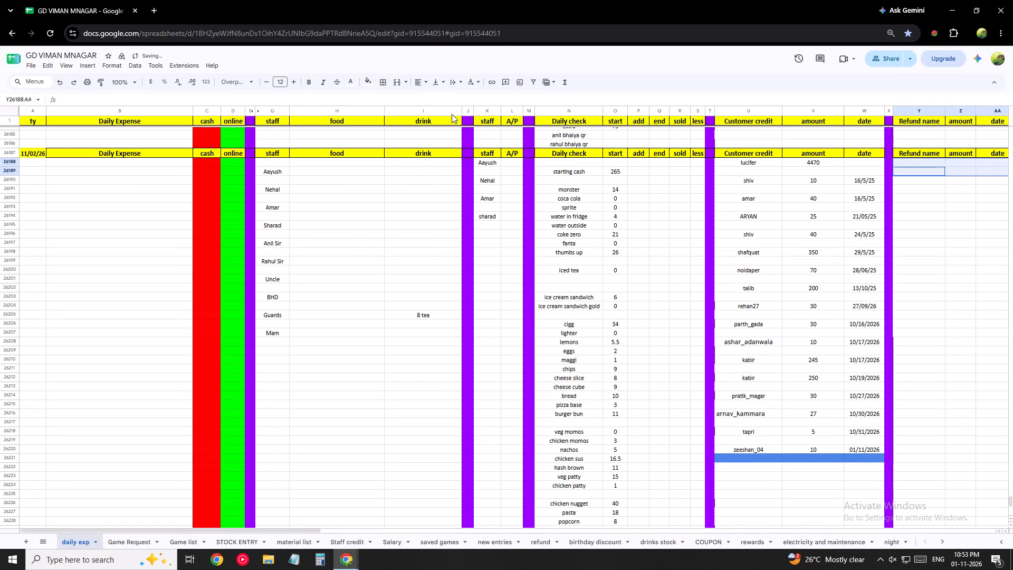
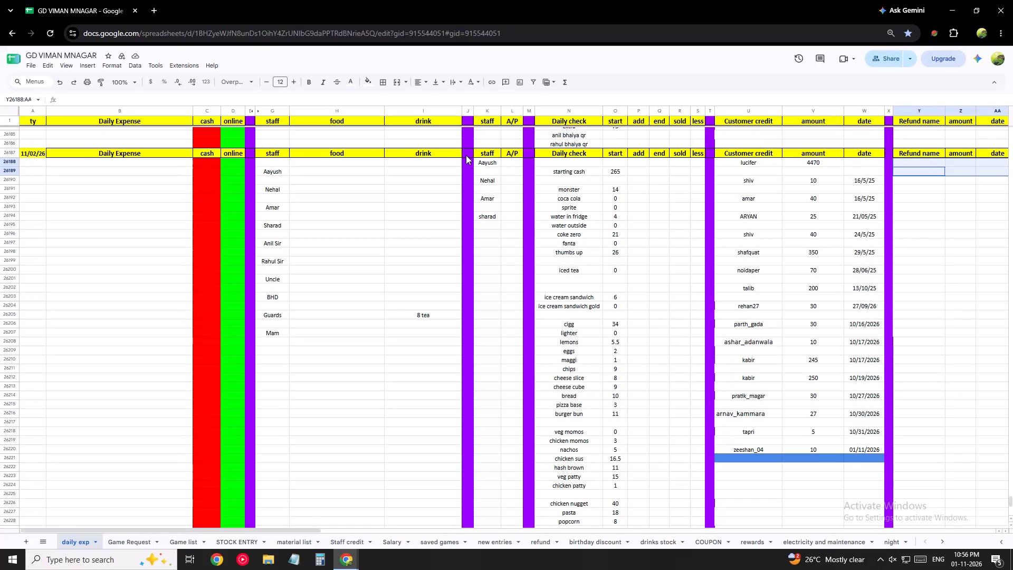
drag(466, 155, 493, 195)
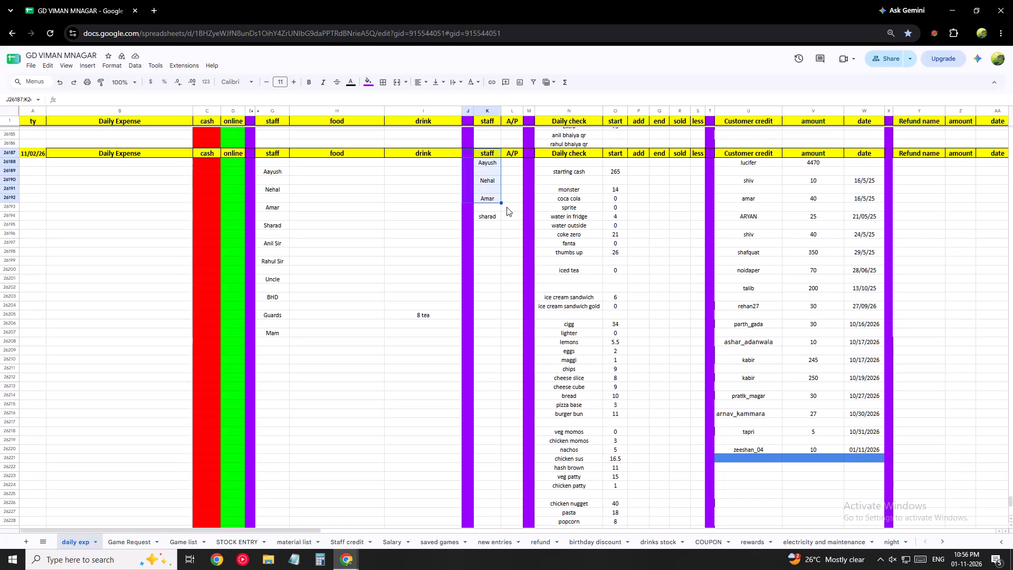
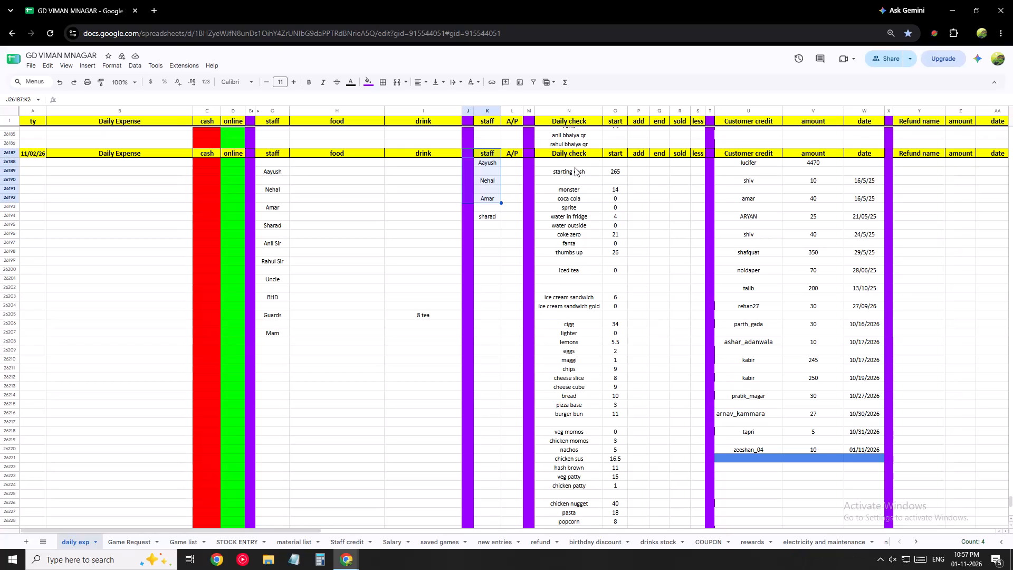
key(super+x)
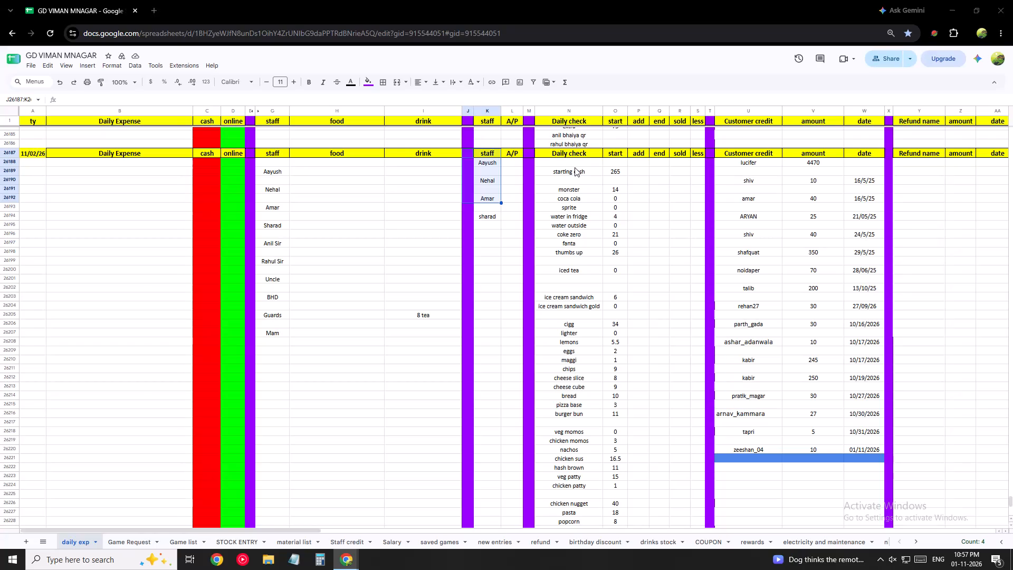